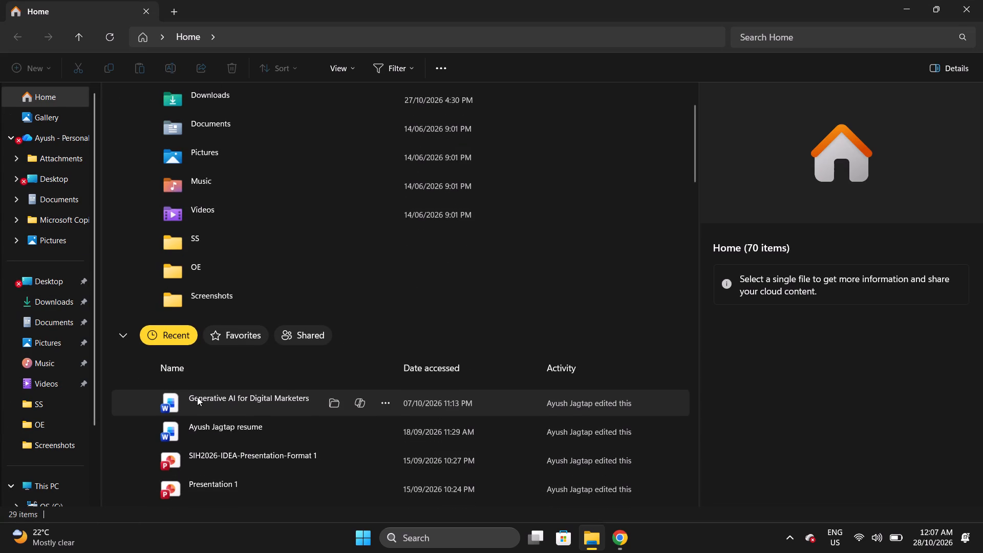
click(9, 291)
click(12, 290)
double_click(16, 295)
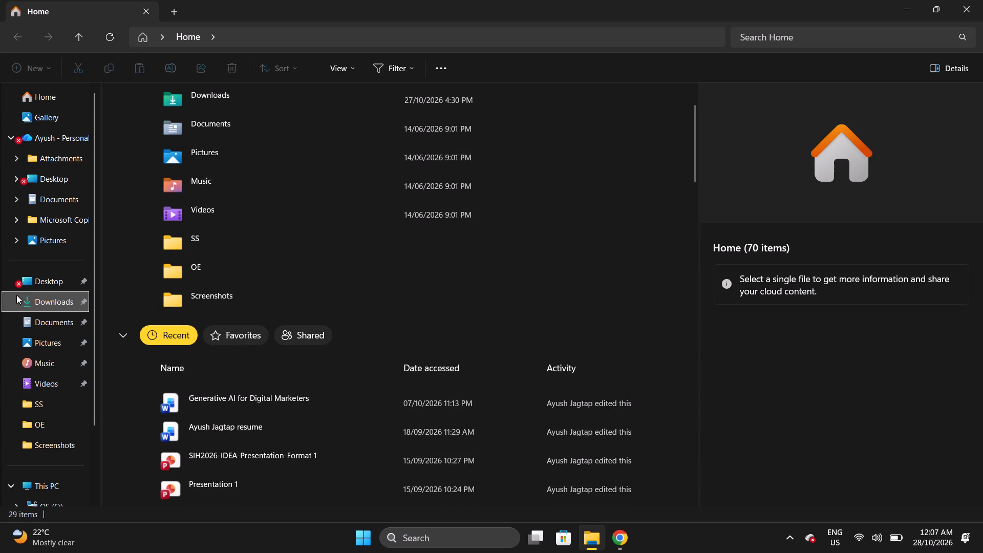
click(16, 295)
double_click(37, 297)
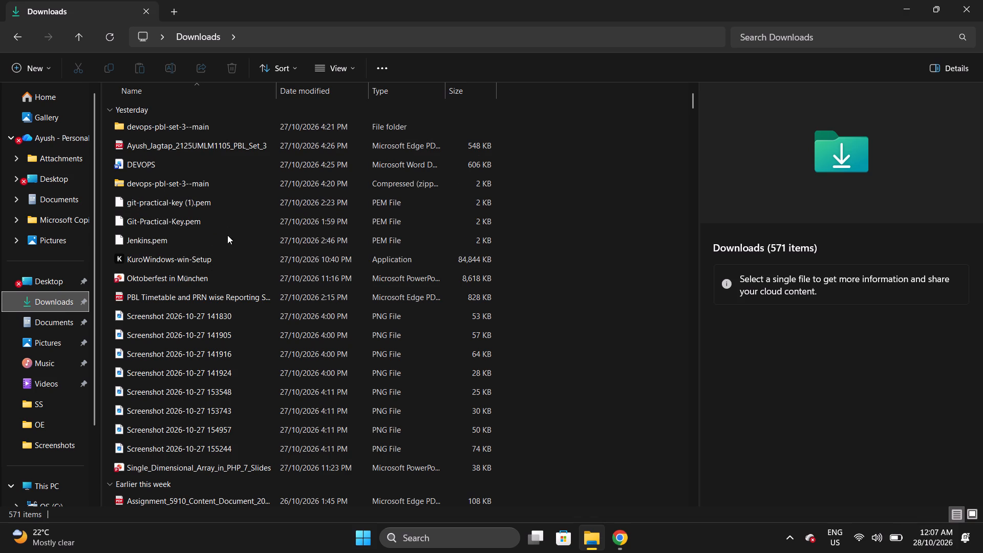
double_click(230, 461)
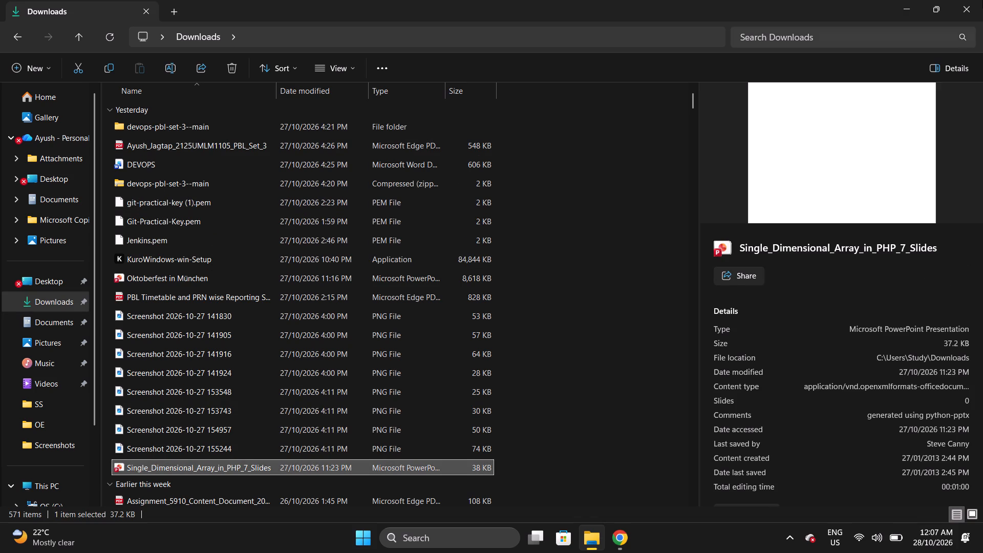
click(982, 0)
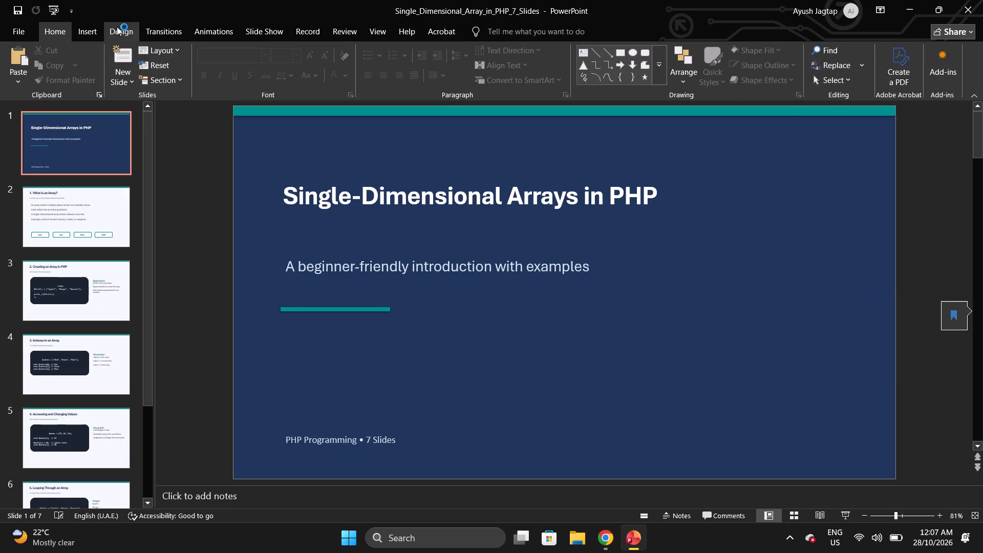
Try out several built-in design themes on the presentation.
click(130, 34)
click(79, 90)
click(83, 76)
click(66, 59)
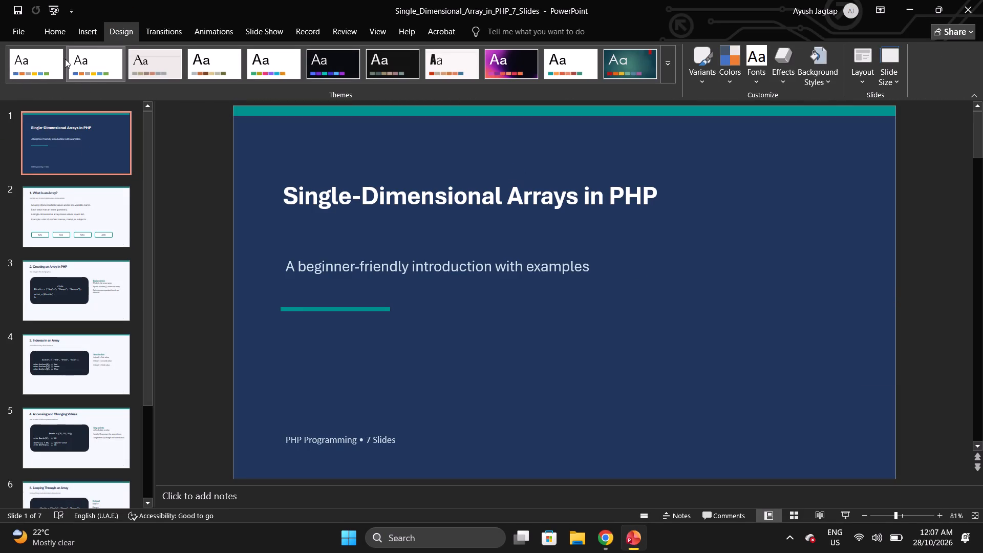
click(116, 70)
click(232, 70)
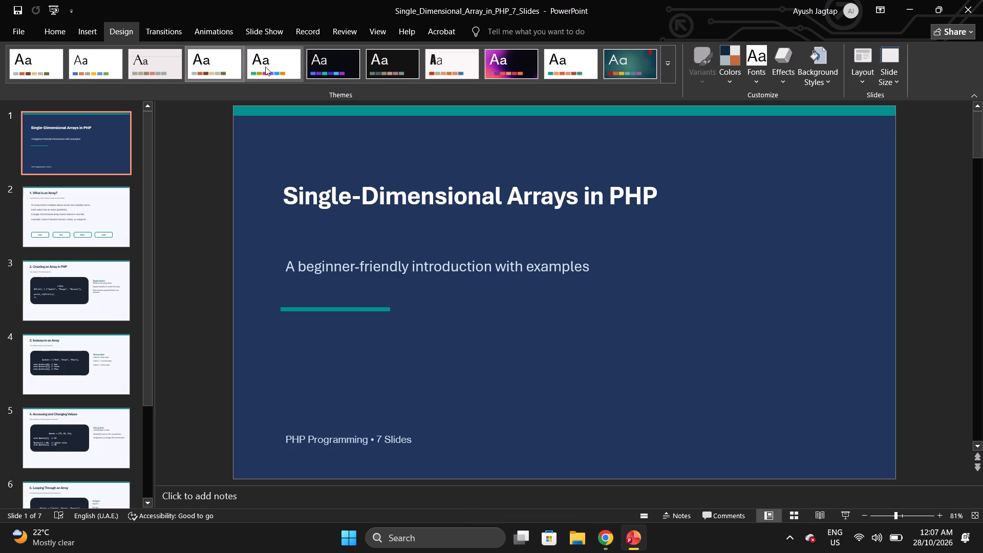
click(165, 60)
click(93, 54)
Look through slides 2 to 4 and examine the code box on the "3. Indexes in an Array" slide.
click(411, 238)
click(90, 174)
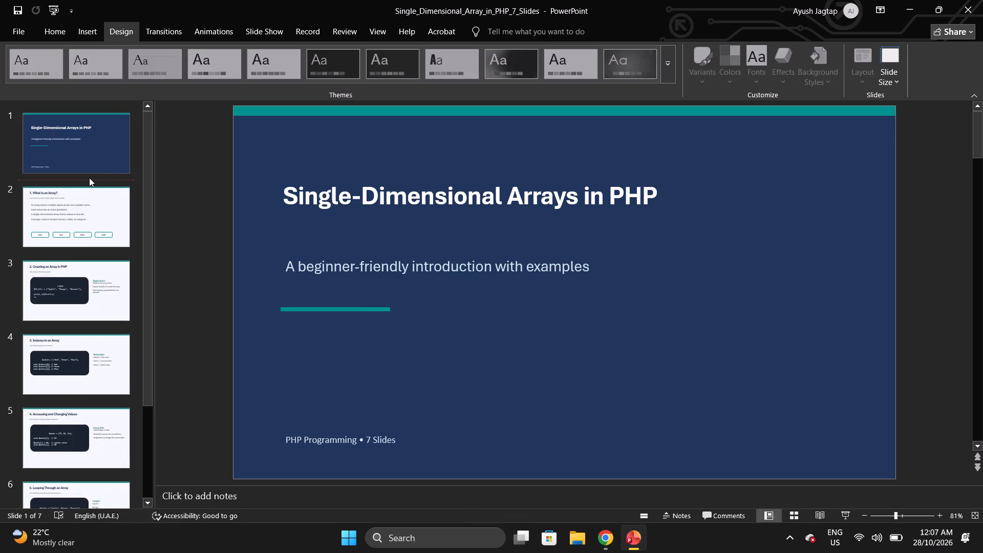
click(75, 212)
click(59, 262)
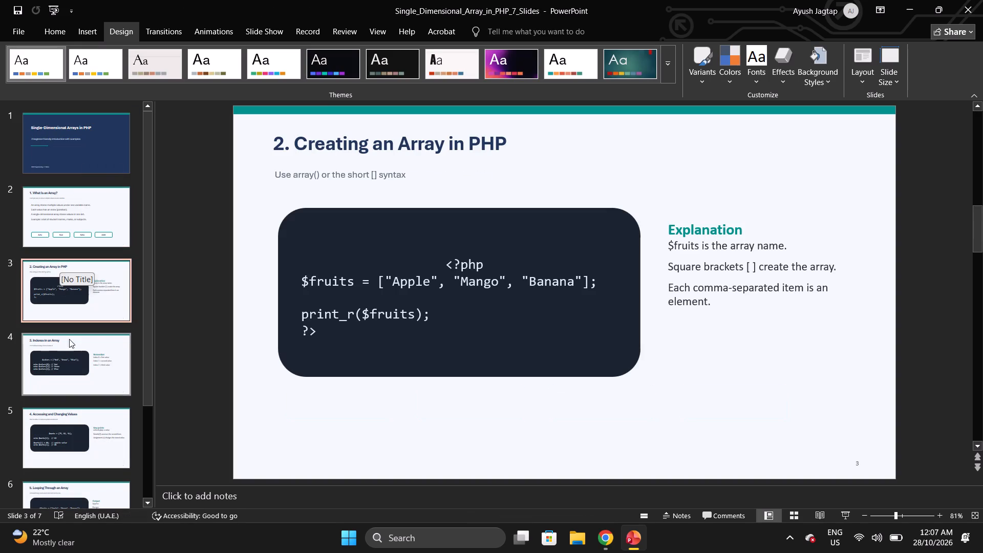
click(77, 360)
click(76, 377)
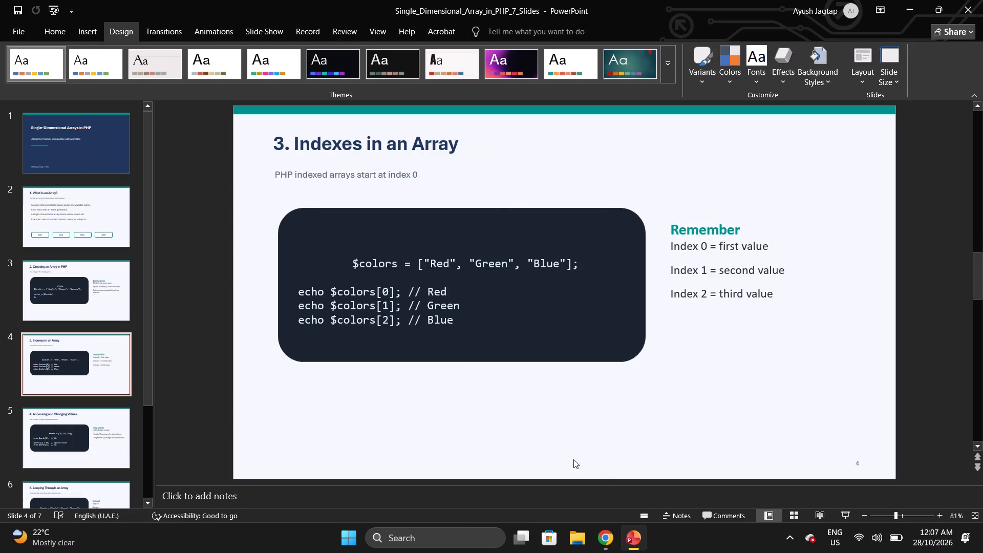
click(473, 337)
click(462, 320)
drag(462, 320, 301, 283)
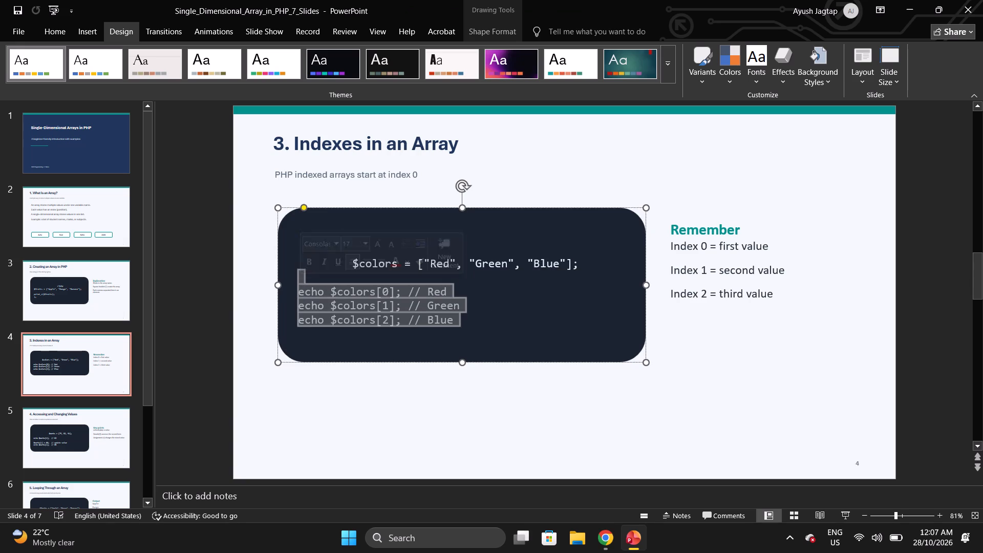
click(526, 354)
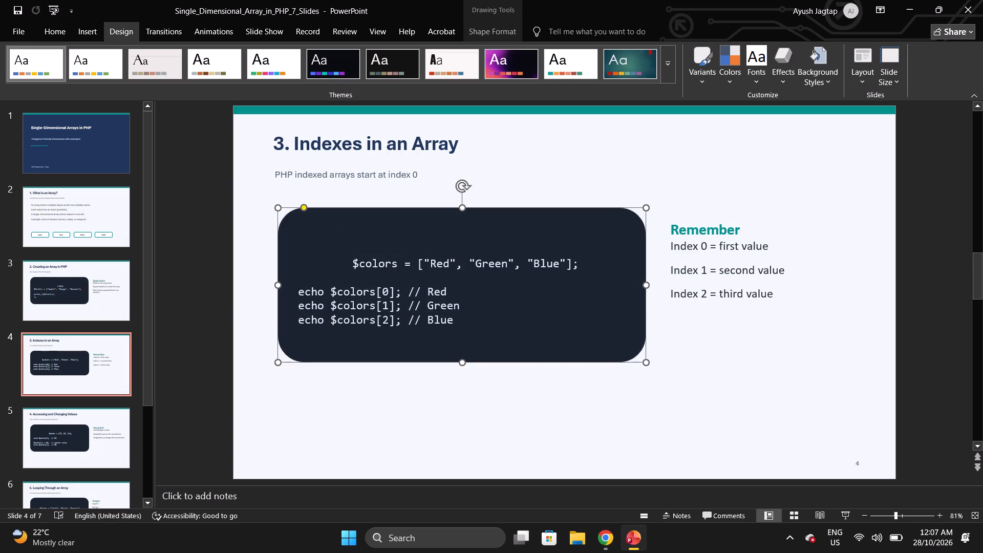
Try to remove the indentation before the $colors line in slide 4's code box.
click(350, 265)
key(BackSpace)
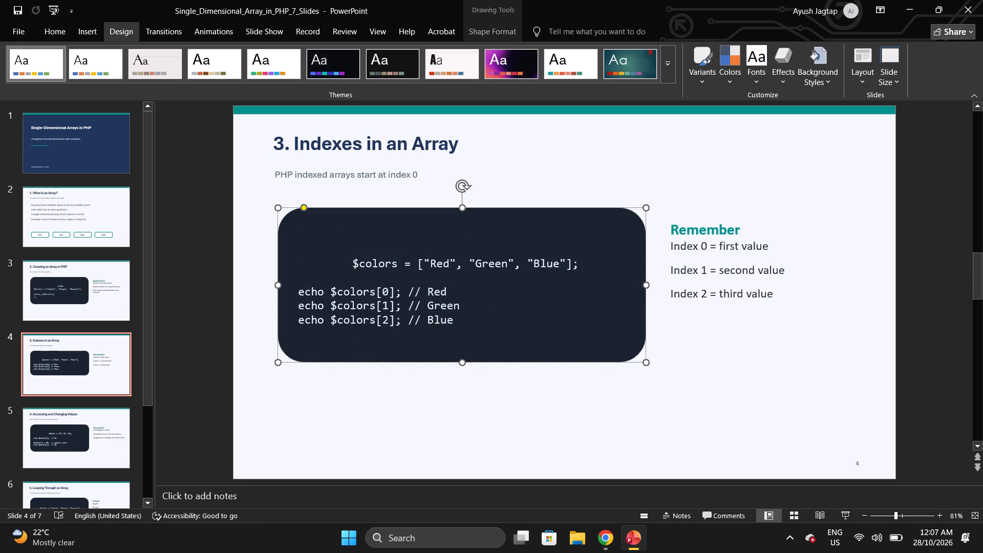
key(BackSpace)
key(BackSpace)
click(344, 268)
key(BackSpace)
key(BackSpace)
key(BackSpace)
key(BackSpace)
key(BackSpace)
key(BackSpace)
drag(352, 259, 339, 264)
Widen slide 4's code box by extending its left edge a little toward the slide margin.
drag(278, 286, 253, 287)
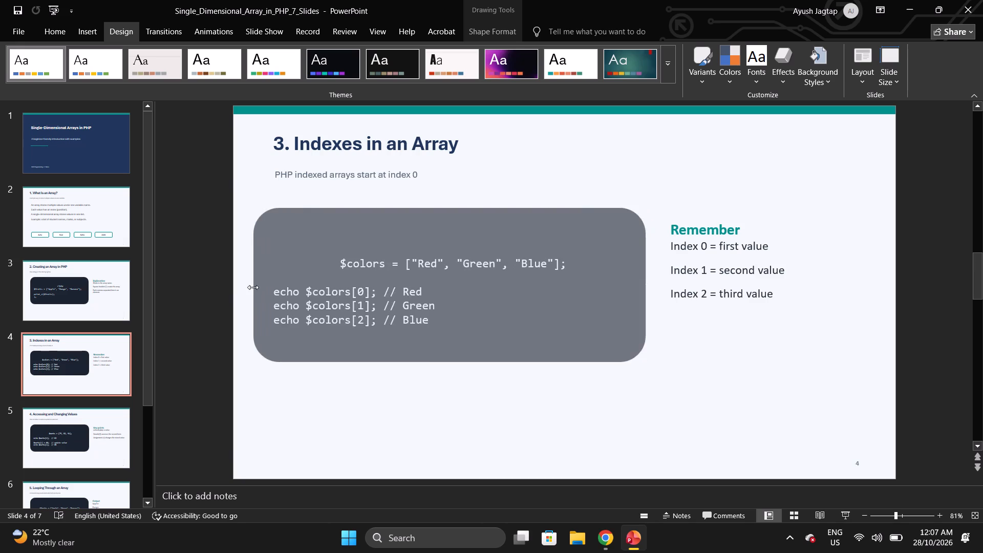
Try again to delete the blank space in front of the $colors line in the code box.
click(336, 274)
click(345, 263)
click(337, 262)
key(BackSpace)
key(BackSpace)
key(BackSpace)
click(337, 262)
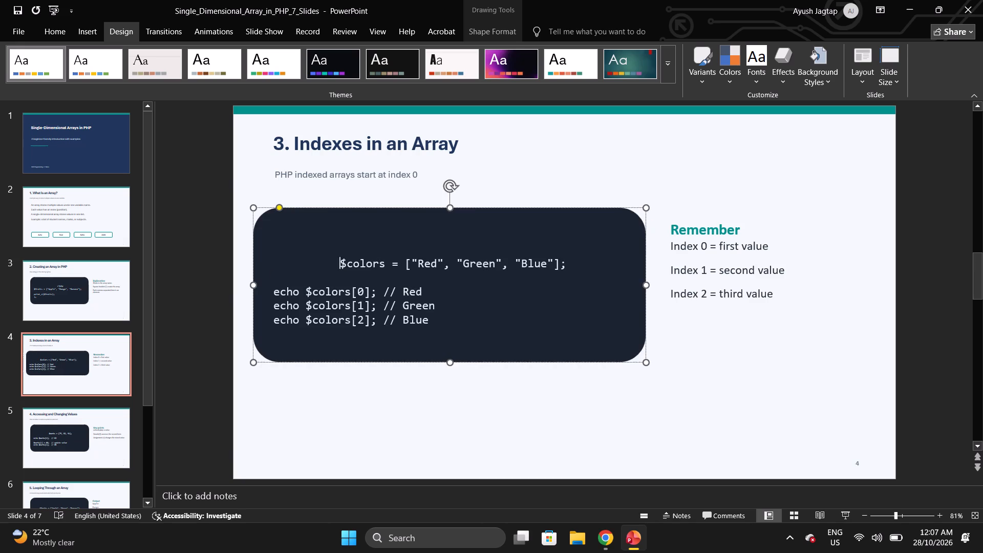
Shift slide 4's code box slightly downward, keeping its horizontal position.
click(524, 271)
click(557, 264)
click(572, 257)
click(572, 266)
drag(571, 268, 539, 269)
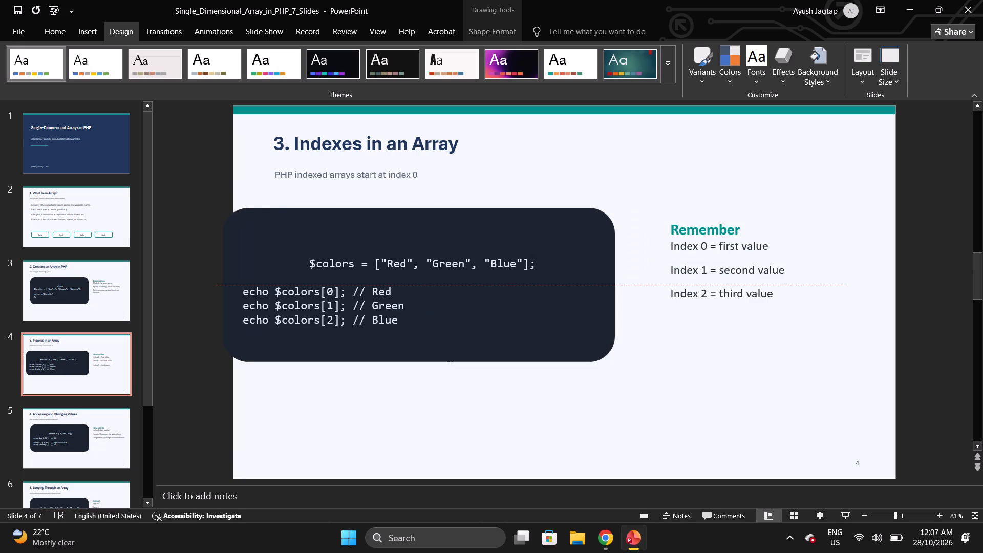
drag(539, 269, 571, 273)
click(508, 262)
double_click(488, 270)
drag(488, 270, 483, 272)
click(483, 272)
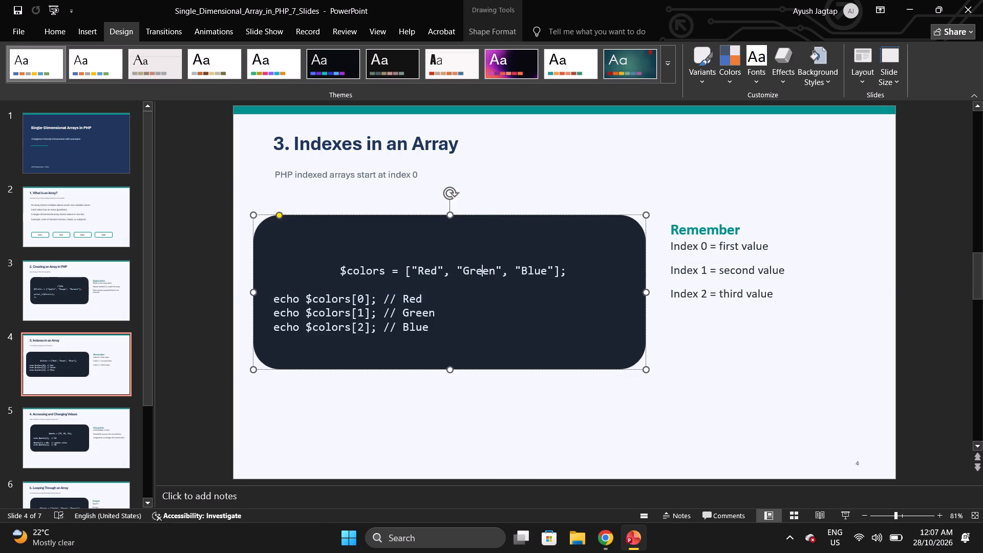
Delete the last letter of "Red" in the $colors line and retype it as d.
click(438, 265)
key(BackSpace)
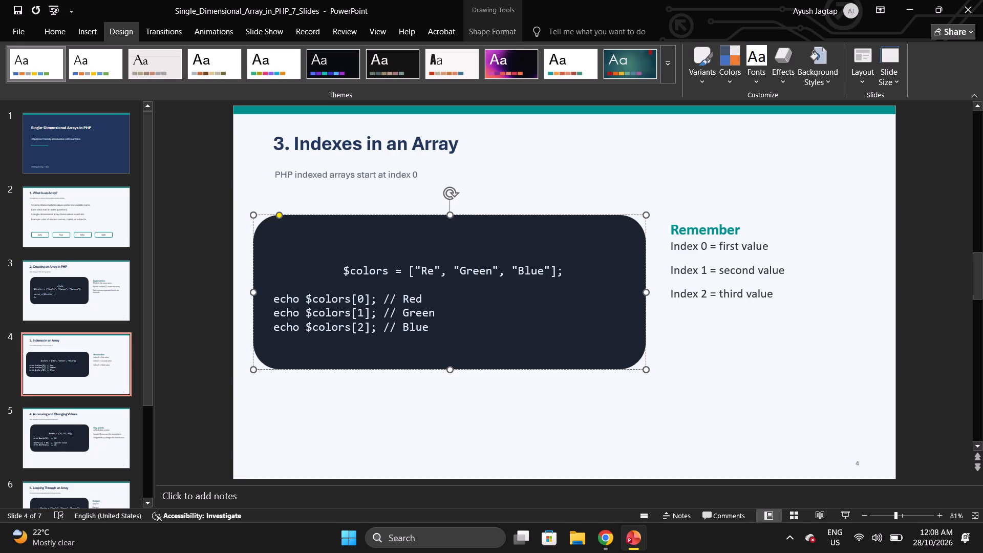
key(d)
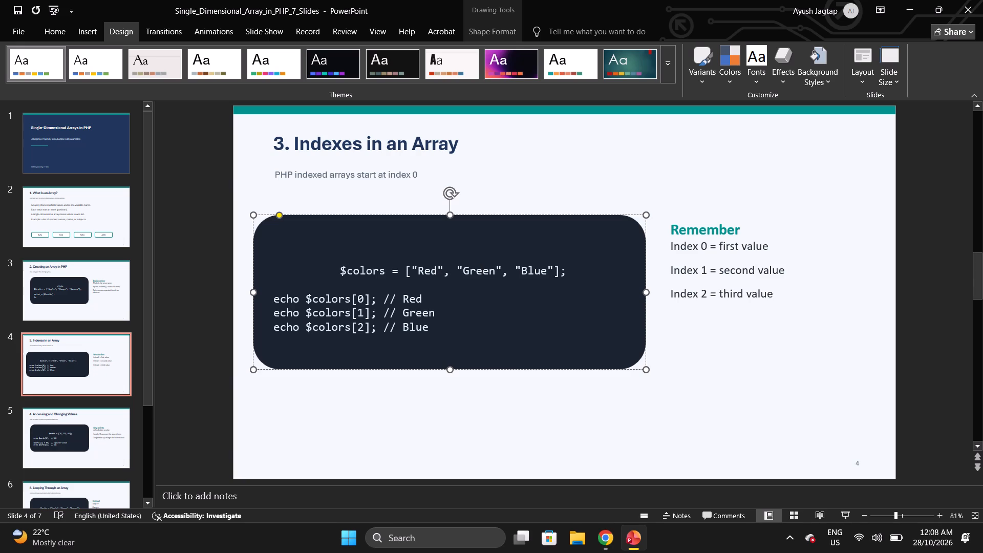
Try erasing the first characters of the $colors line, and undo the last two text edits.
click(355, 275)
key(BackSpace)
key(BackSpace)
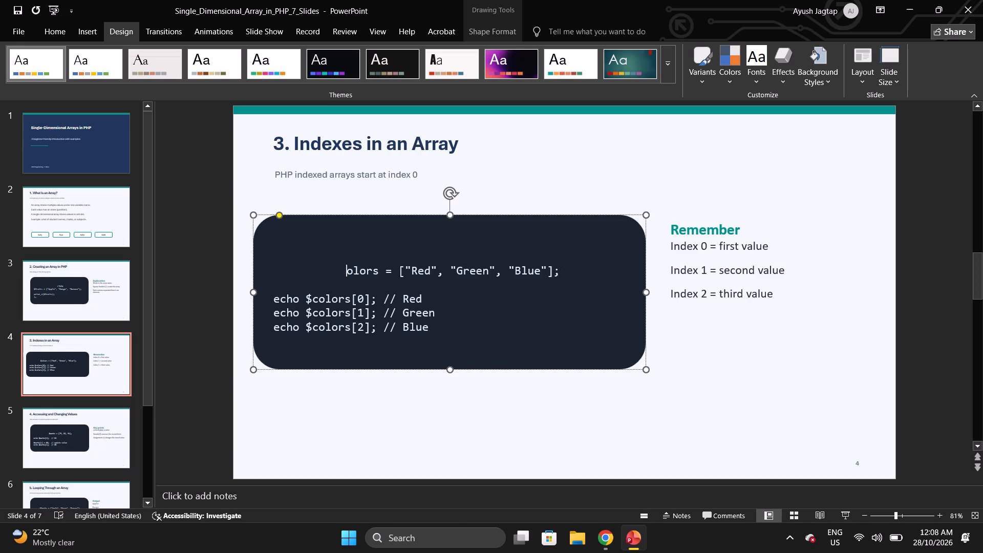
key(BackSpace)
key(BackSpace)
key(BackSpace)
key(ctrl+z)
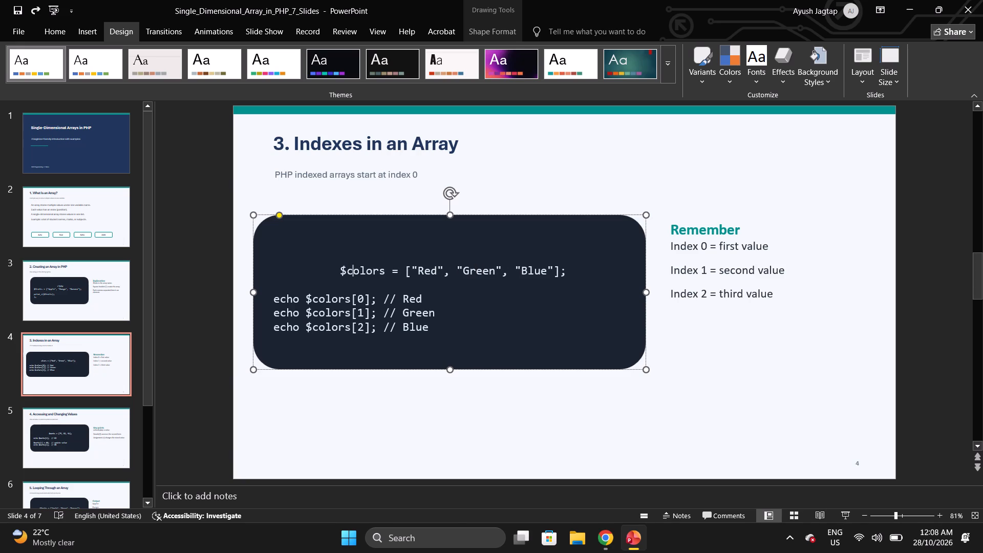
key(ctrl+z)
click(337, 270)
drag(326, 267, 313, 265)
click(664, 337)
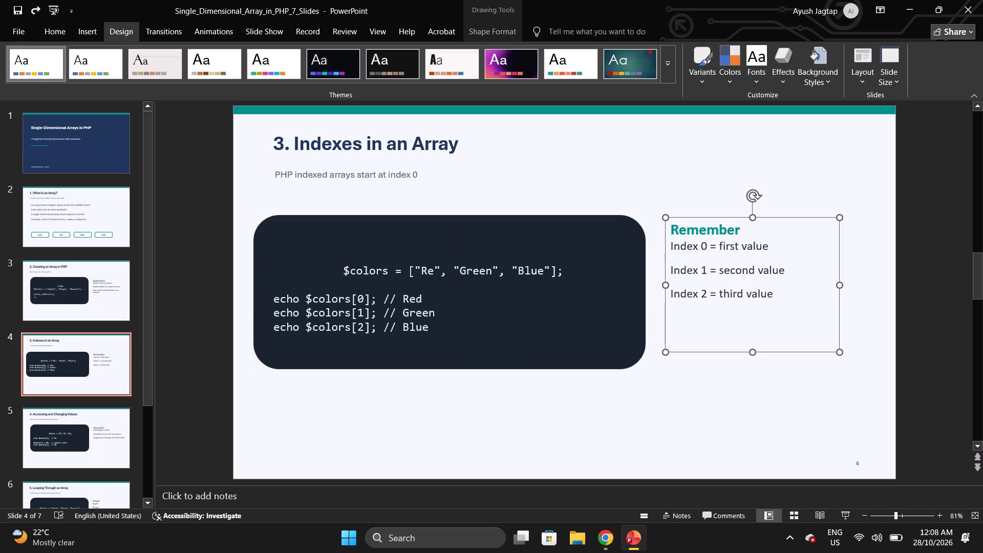
Compare the code box on slide 3, "2. Creating an Array in PHP", with the one on slide 4.
click(39, 281)
click(370, 263)
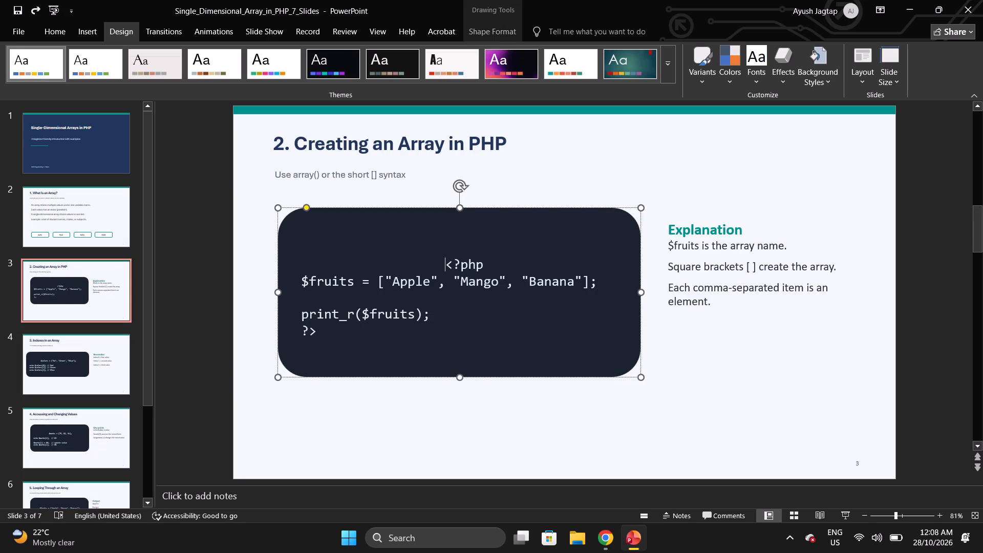
click(289, 273)
click(89, 304)
click(87, 347)
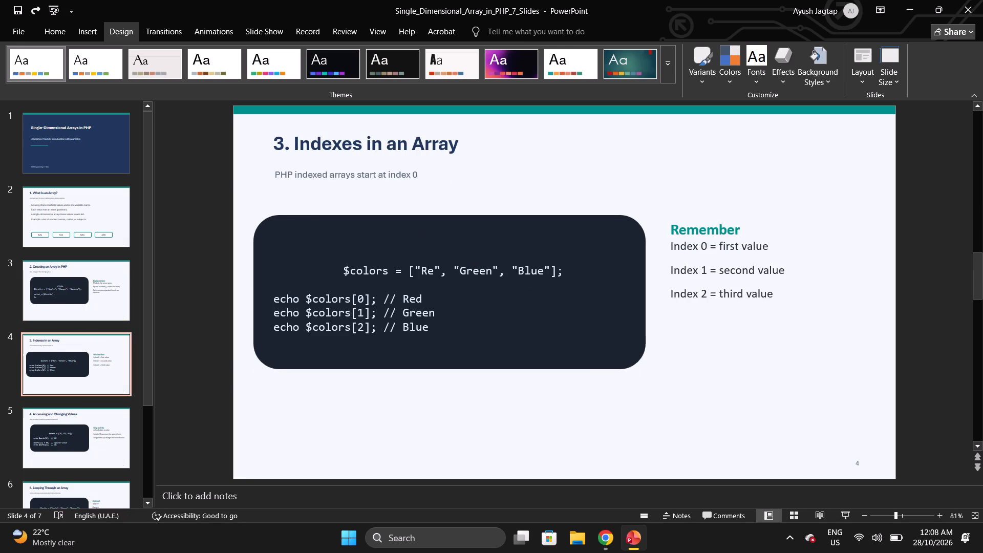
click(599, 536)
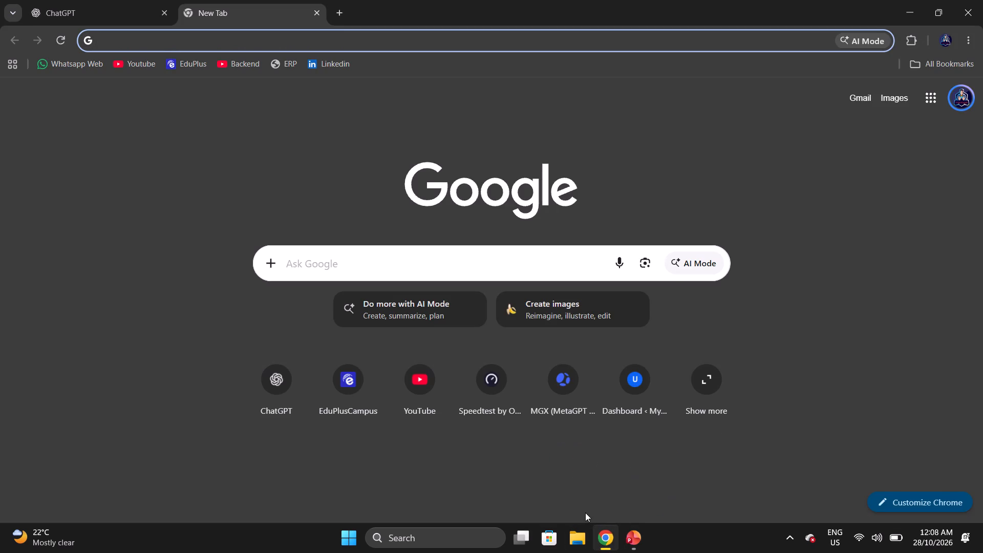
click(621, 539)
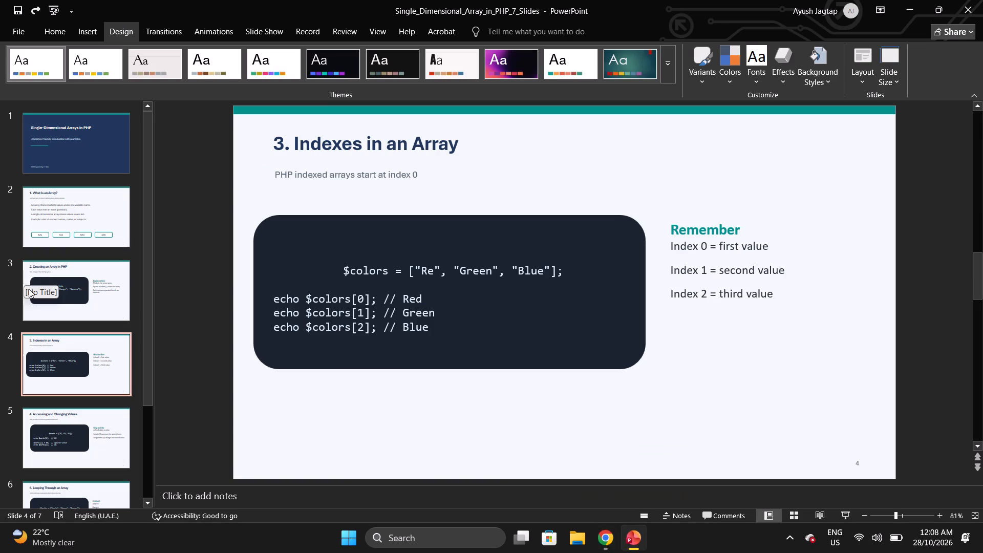
Review slides 5 to 7, checking the code box on the "5. Looping Through an Array" slide.
click(77, 438)
scroll(106, 386, down, 2)
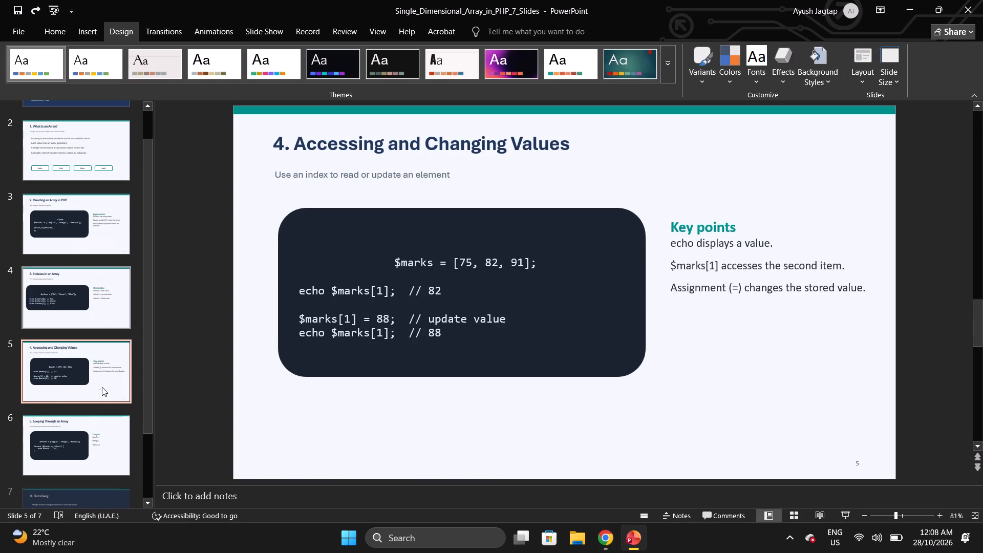
click(72, 419)
drag(268, 306, 298, 303)
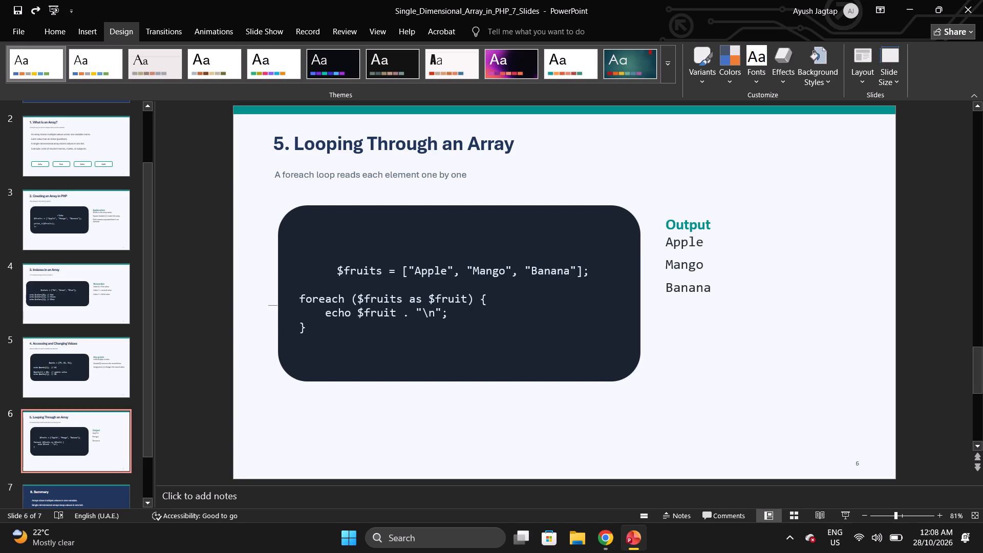
click(328, 303)
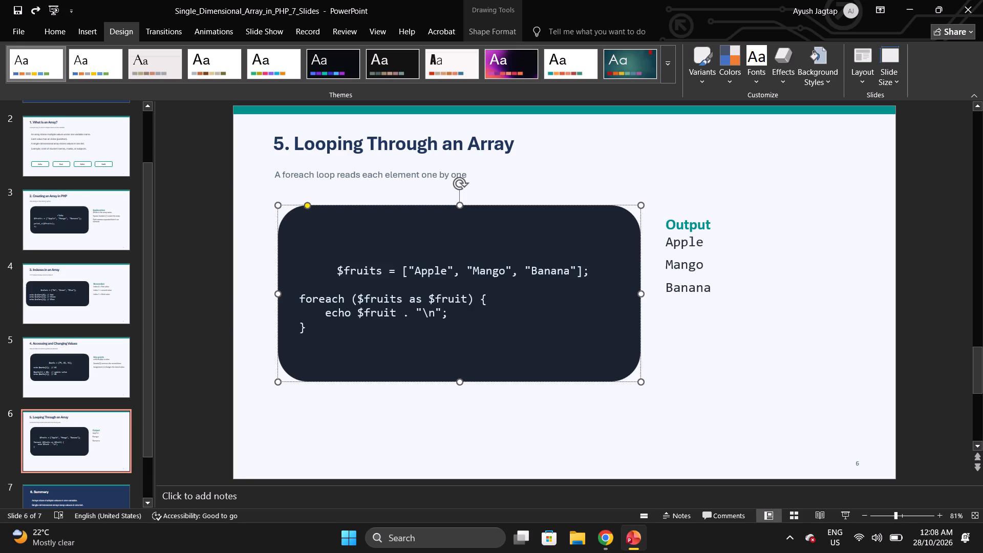
scroll(592, 155, down, 2)
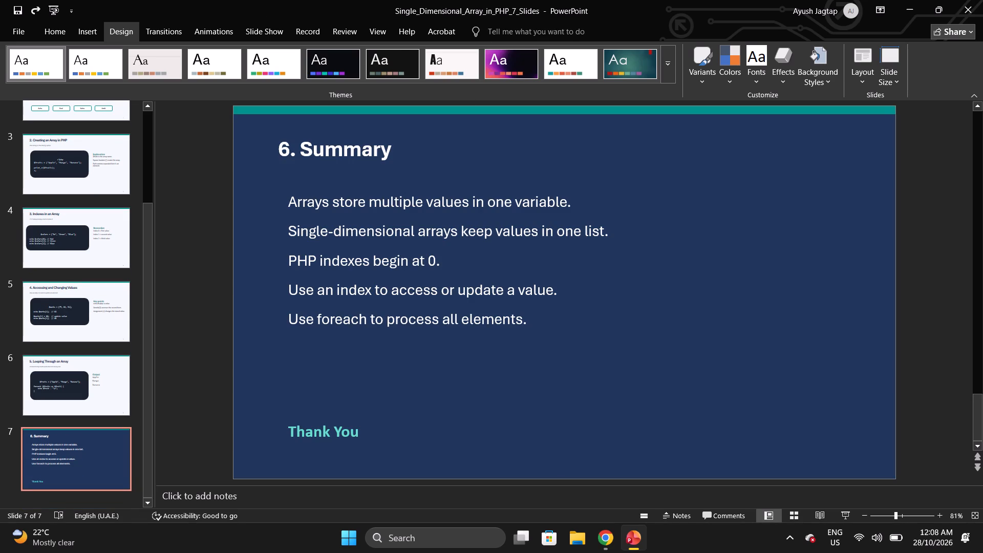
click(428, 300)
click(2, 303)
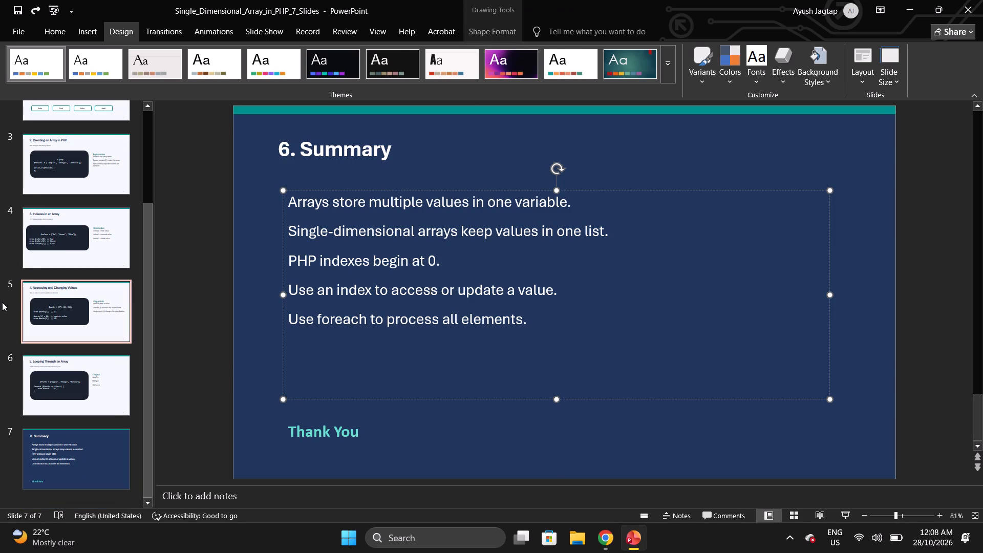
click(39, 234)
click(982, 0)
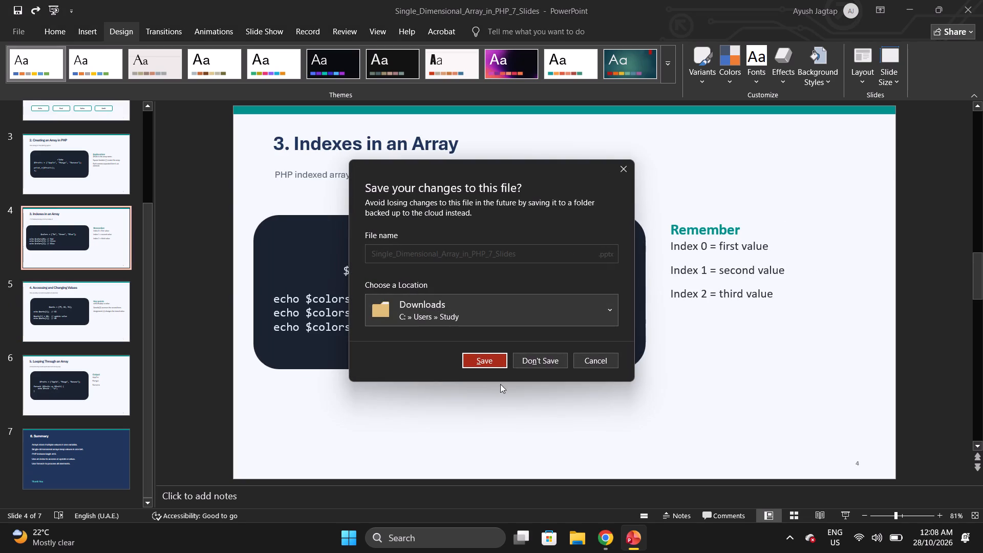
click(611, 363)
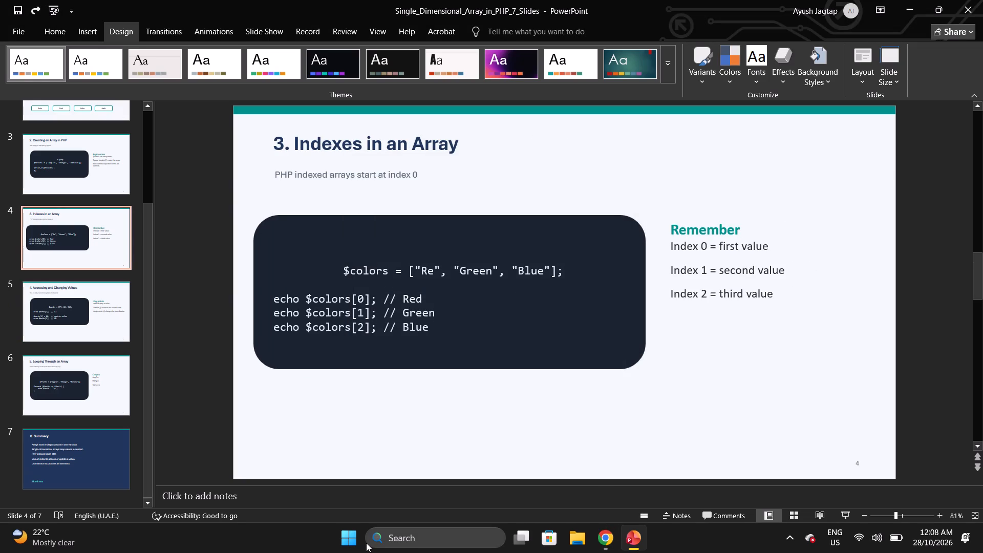
Launch PowerPoint again and create a new blank presentation.
click(366, 543)
click(361, 544)
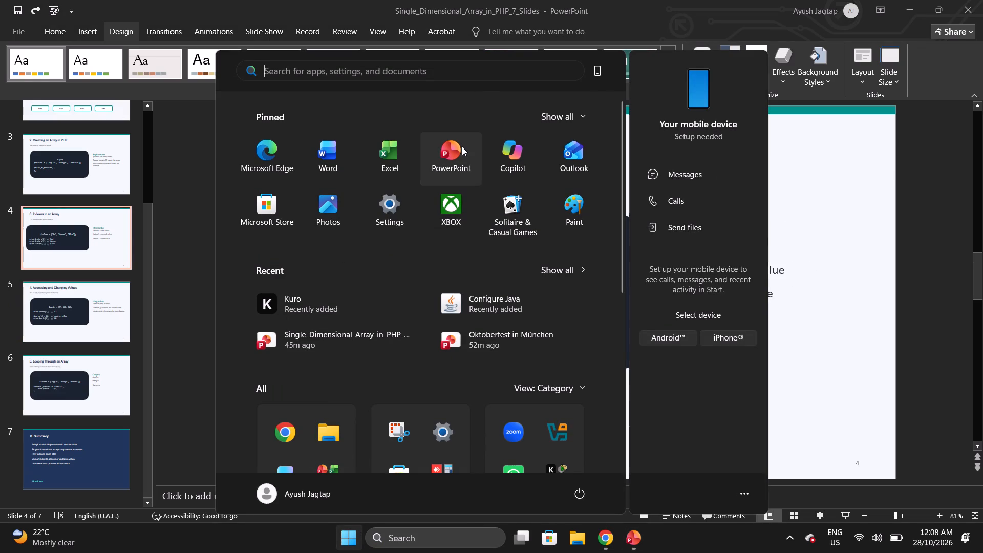
click(452, 154)
click(155, 112)
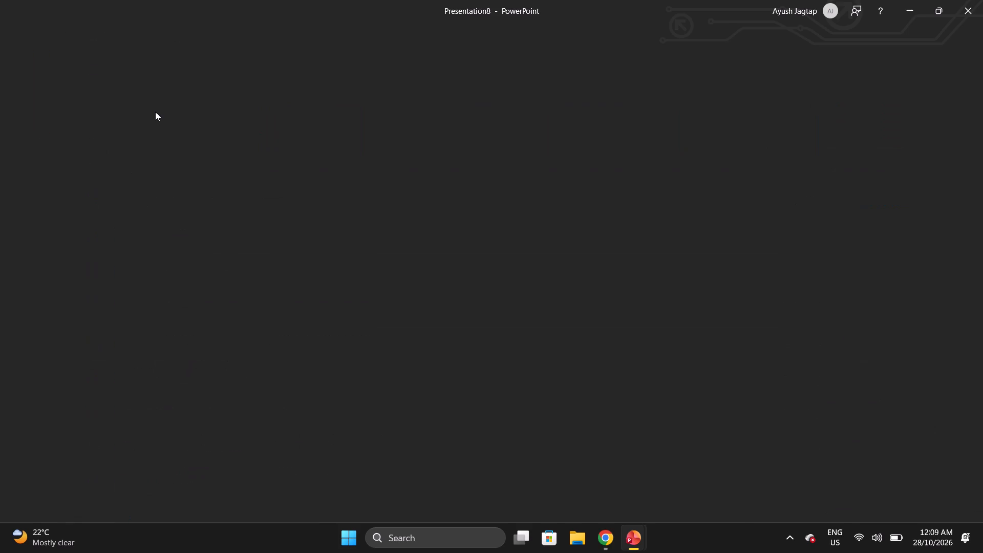
Replace the blank presentation's title slide with a Title and Content slide by adding it and cutting the original.
click(118, 87)
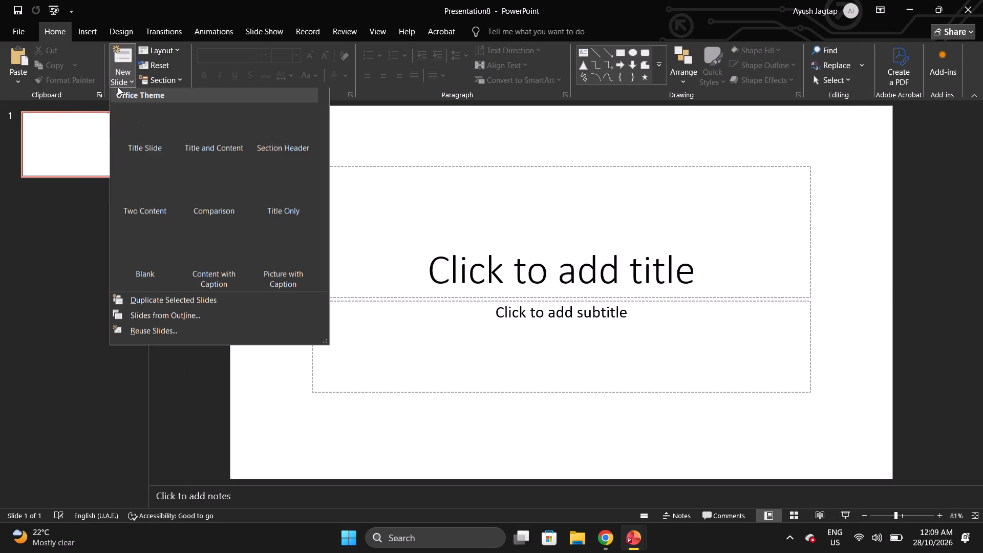
click(237, 125)
click(123, 137)
right_click(122, 138)
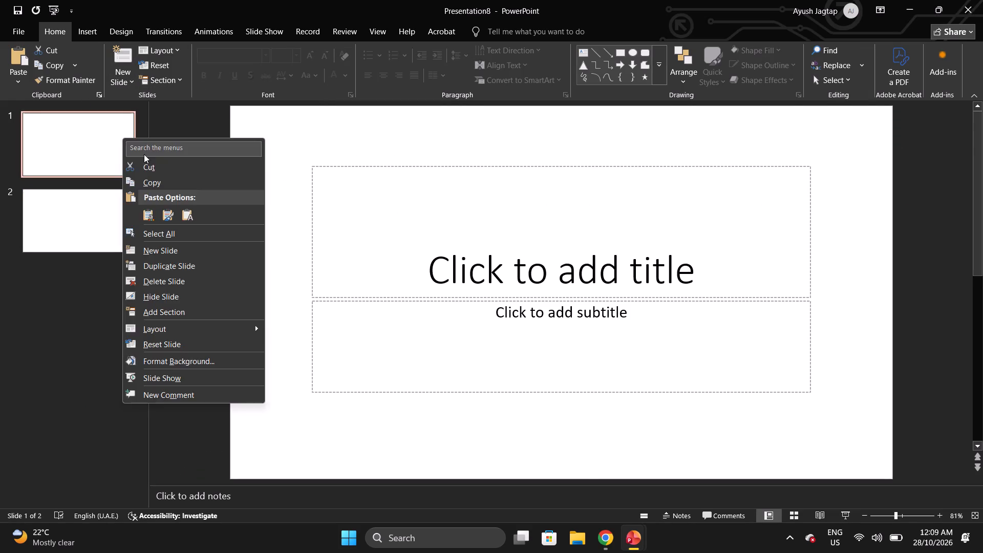
click(148, 164)
Switch to the Single_Dimensional_Array_in_PHP_7_Slides presentation and go to its first slide.
click(639, 538)
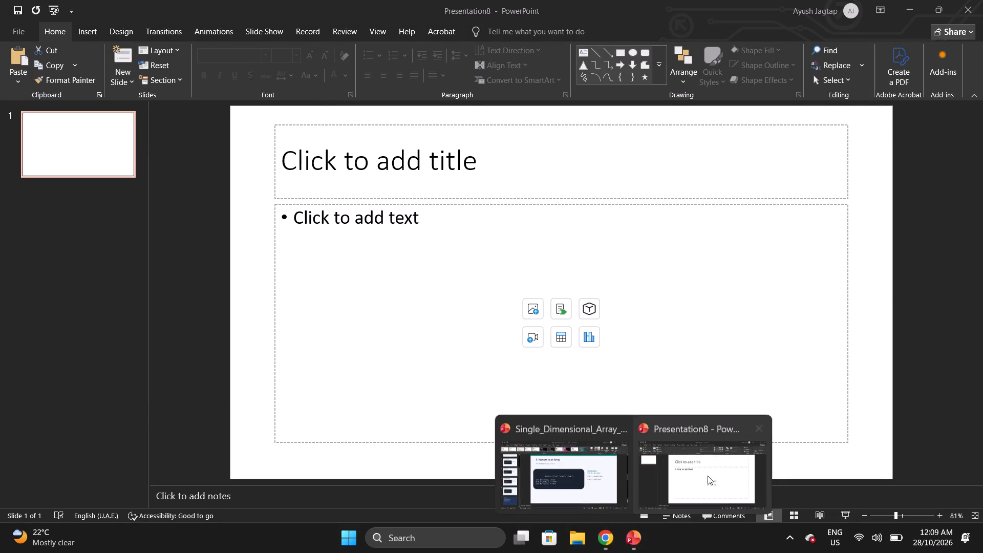
click(588, 458)
click(71, 109)
scroll(125, 270, up, 4)
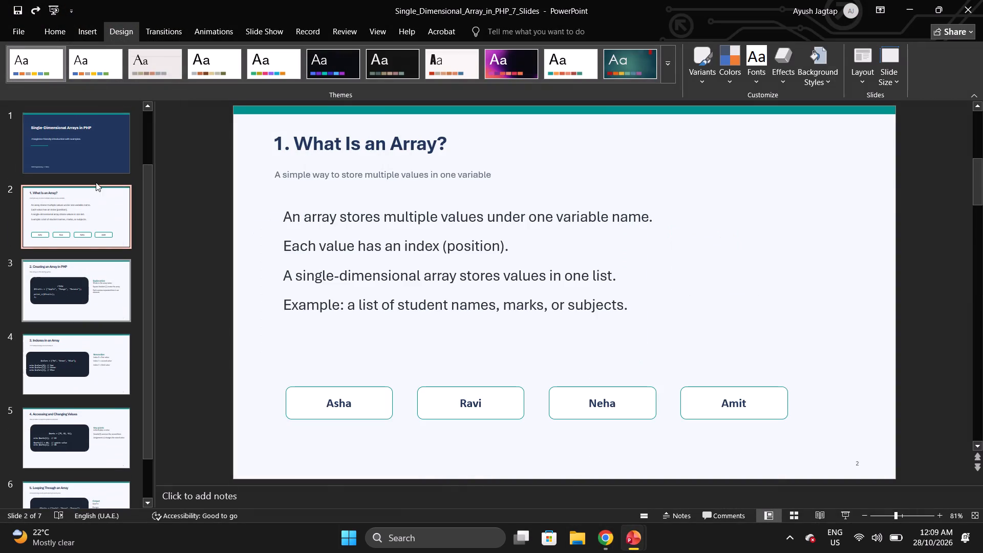
click(102, 146)
Copy the title "Single-Dimensional Arrays in PHP" from the source's slide 1 into the new presentation's title placeholder.
click(490, 172)
double_click(507, 189)
click(682, 198)
drag(676, 200, 662, 202)
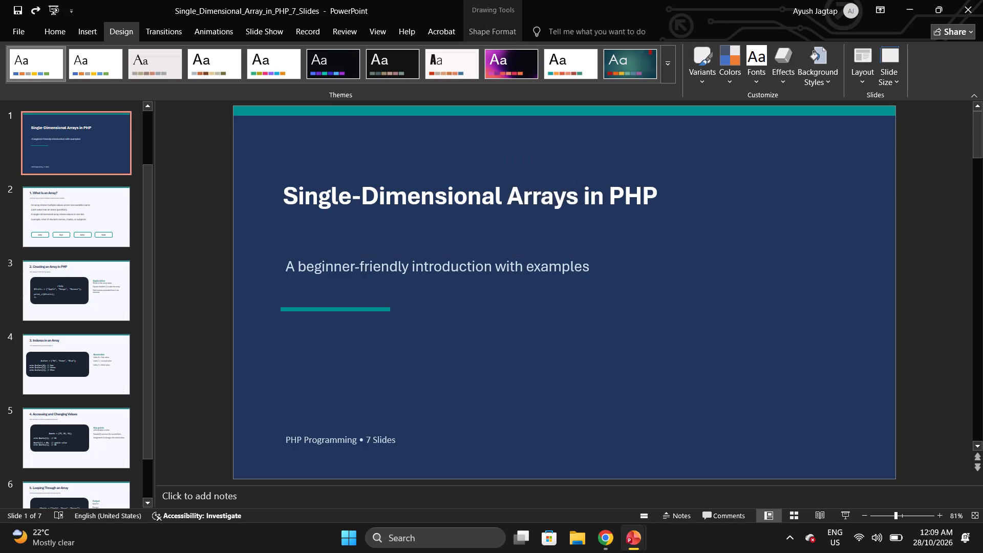
drag(662, 202, 703, 200)
drag(679, 196, 319, 196)
key(ctrl+c)
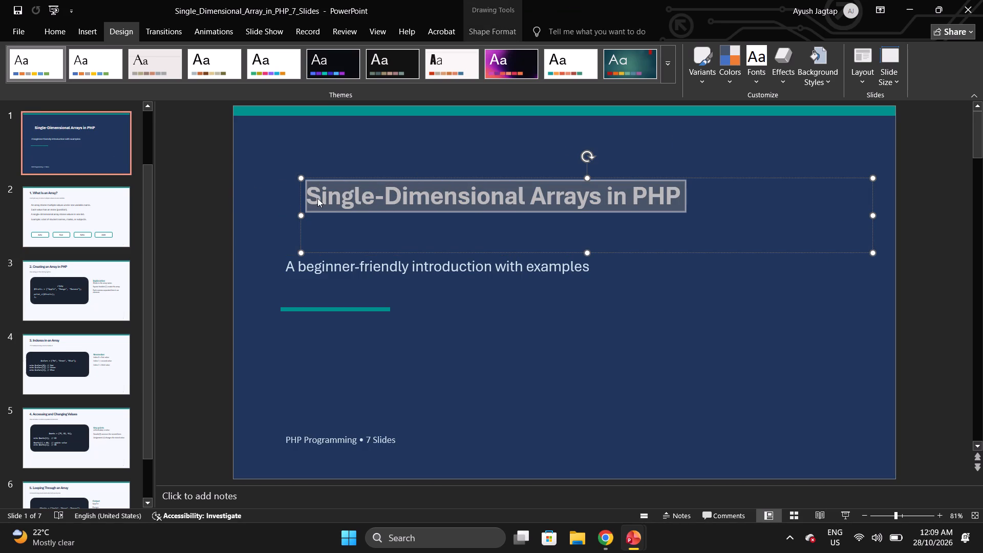
key(alt+Tab)
click(411, 155)
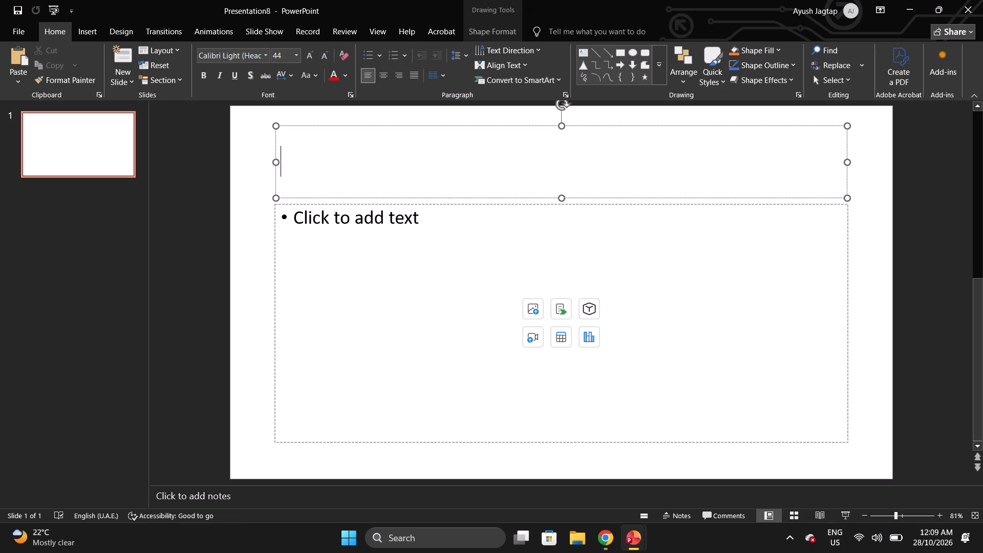
key(ctrl+c)
key(ctrl+v)
Copy the subtitle "A beginner-friendly introduction with examples" from the source's slide 1 into the new slide's body placeholder.
click(373, 229)
key(alt+Tab)
click(420, 272)
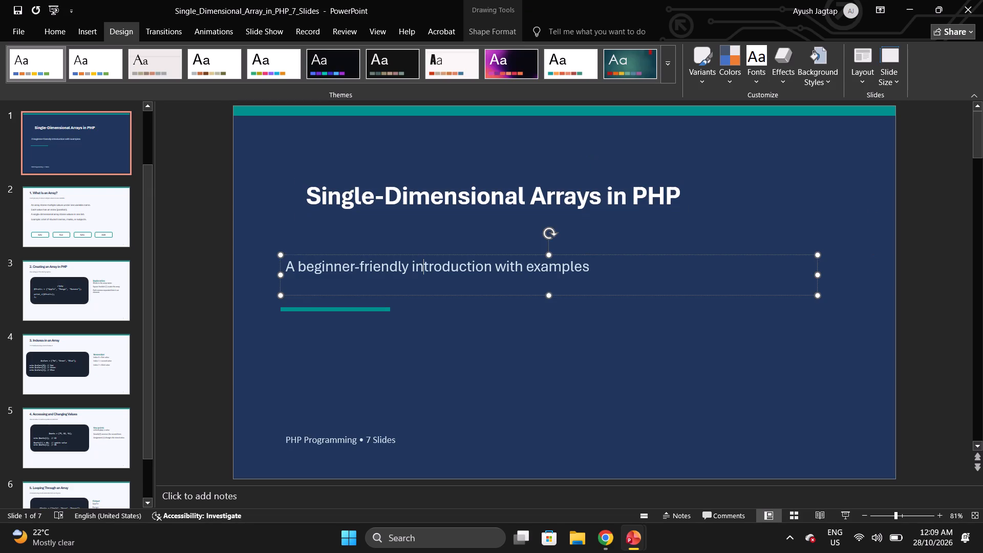
drag(587, 269, 330, 267)
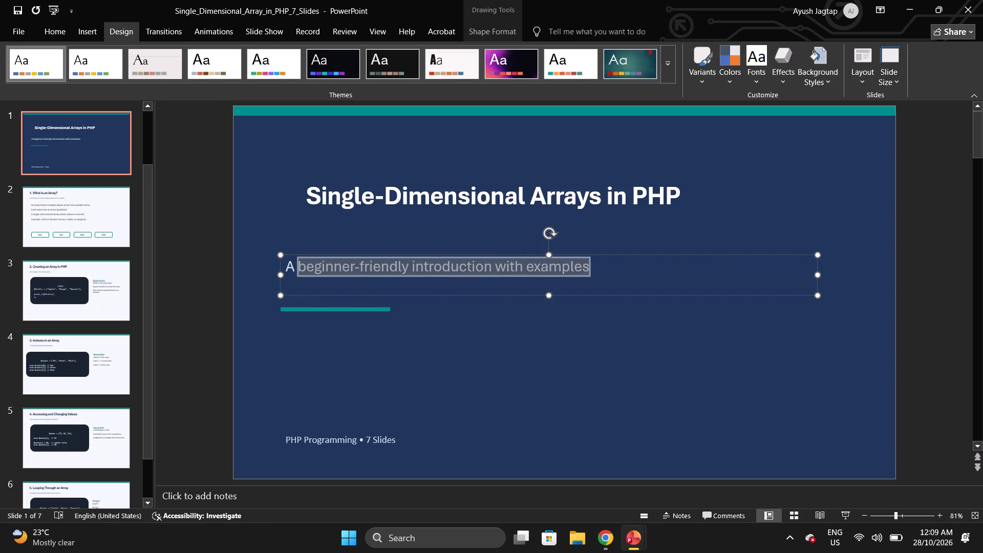
drag(330, 267, 279, 266)
key(ctrl+c)
key(alt+Tab)
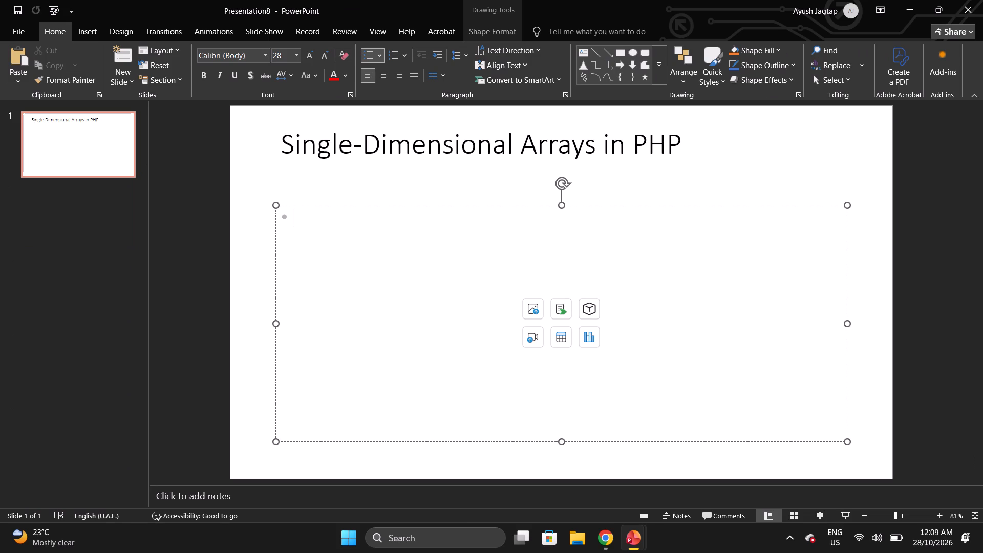
ctrl+click(279, 266)
key(ctrl+v)
Remove the bullet from the pasted subtitle line.
click(287, 215)
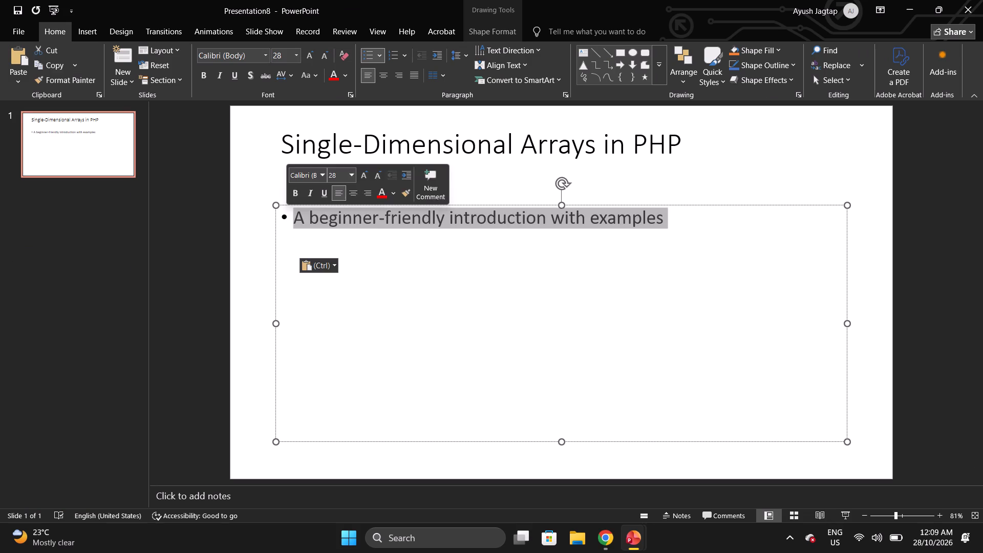
click(291, 224)
key(BackSpace)
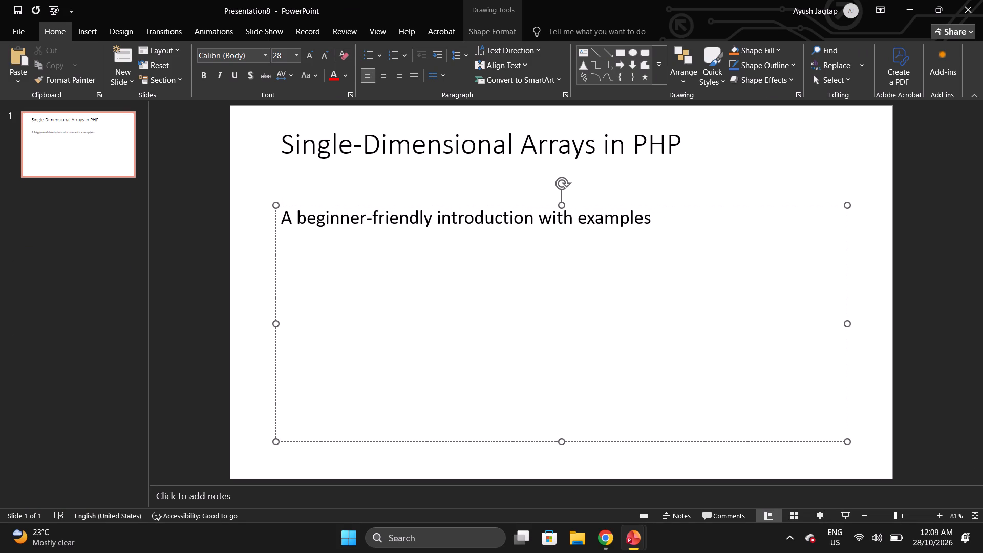
Check the source title slide's layout and extend the new slide's title placeholder downward past the subtitle line.
click(563, 158)
key(alt+Tab)
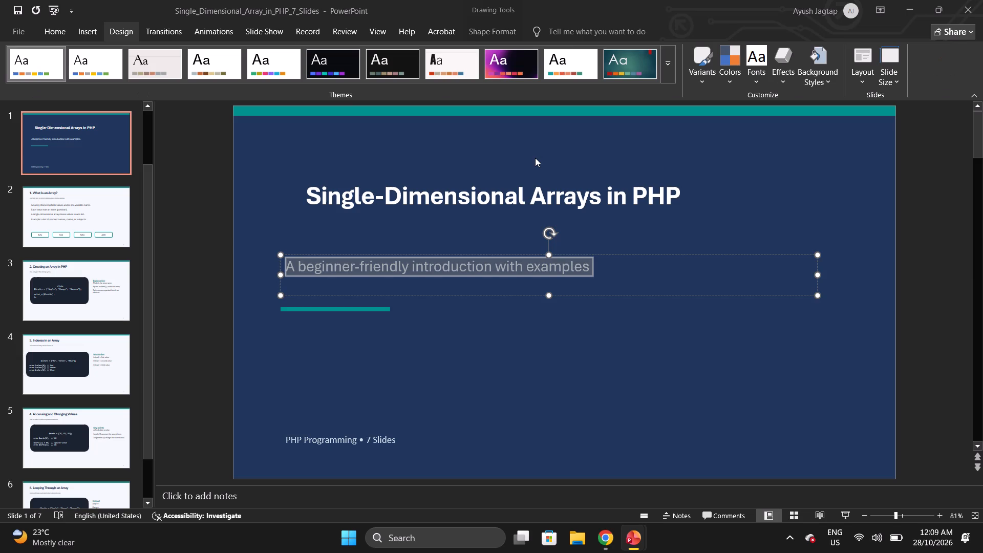
key(alt+Tab)
click(458, 150)
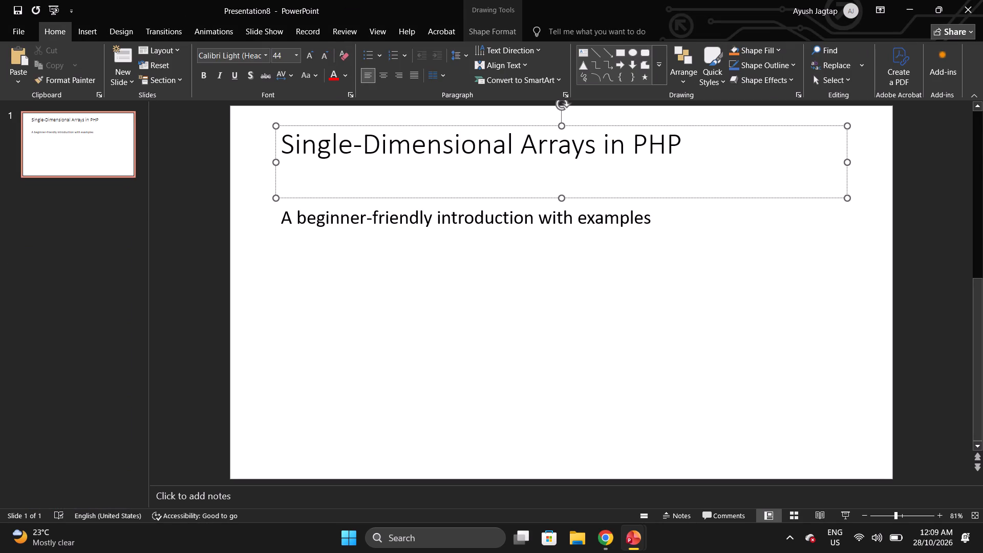
drag(559, 197, 567, 254)
Lower the top edge of the body placeholder to place the subtitle further below the title.
click(540, 230)
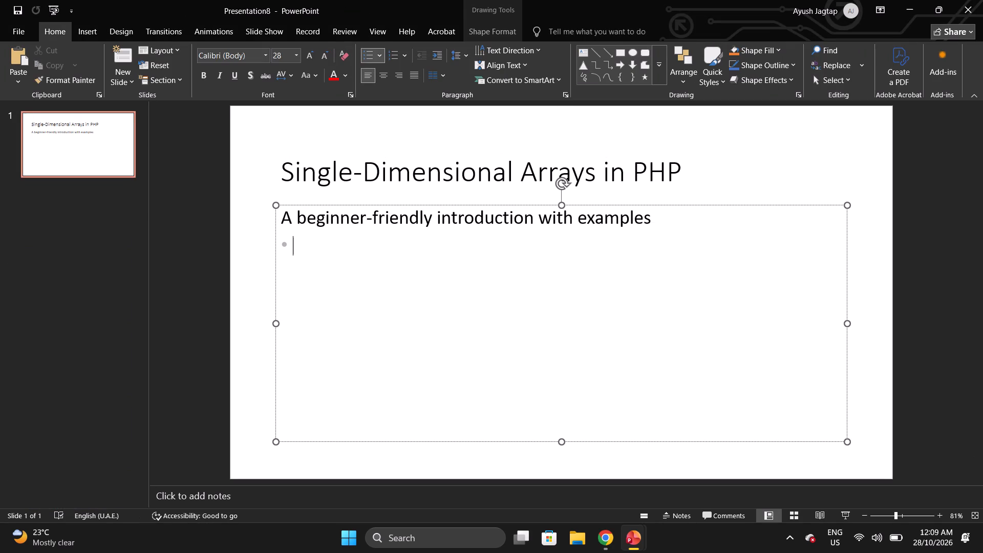
drag(562, 205, 559, 248)
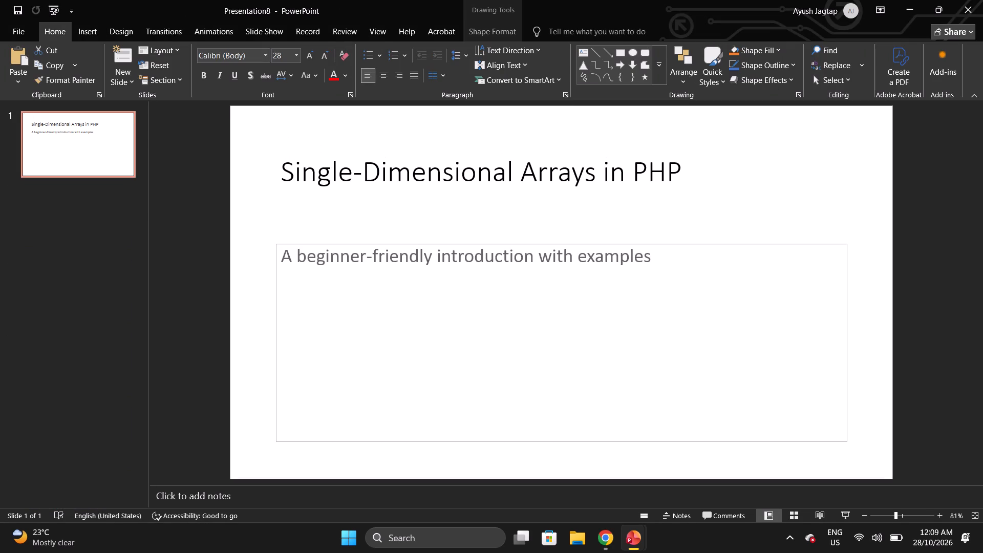
drag(559, 248, 559, 249)
Lower the title placeholder's top edge to bring the title down close above the subtitle.
click(540, 195)
click(539, 174)
drag(539, 174, 541, 193)
click(578, 245)
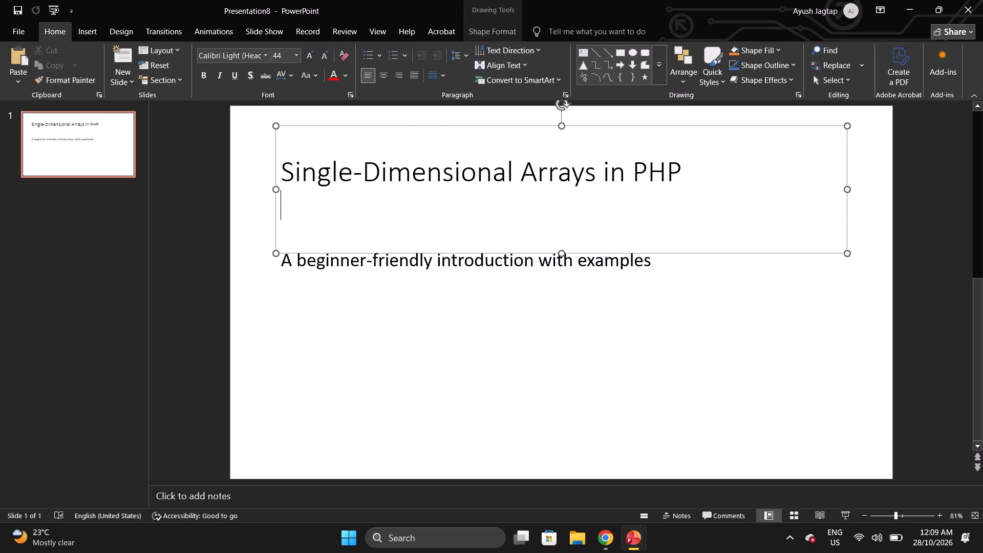
drag(560, 126, 561, 135)
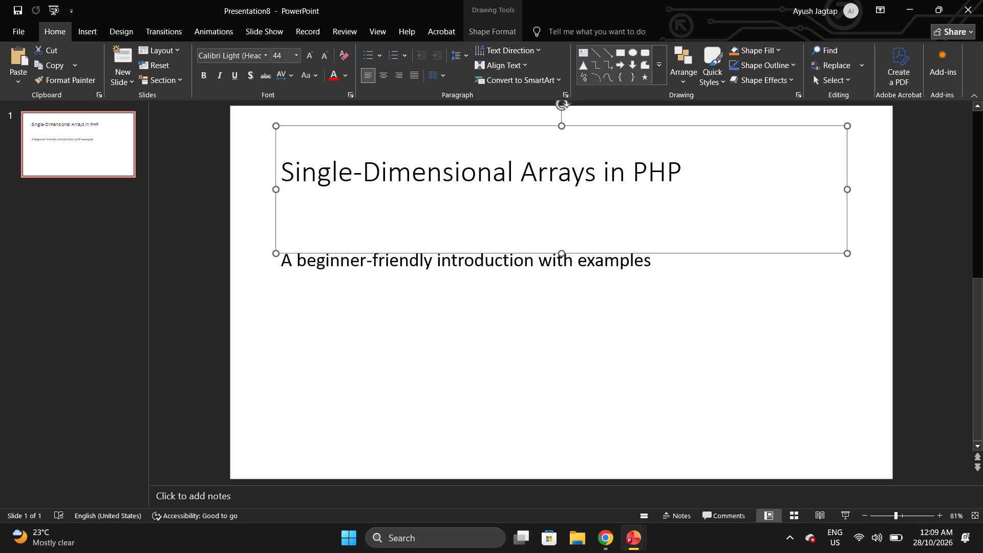
drag(561, 135, 554, 189)
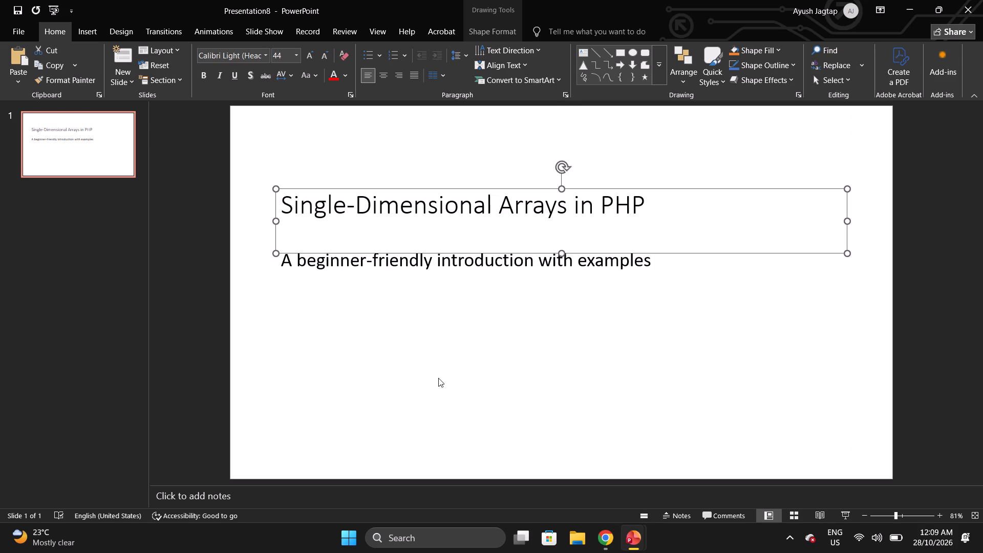
click(425, 367)
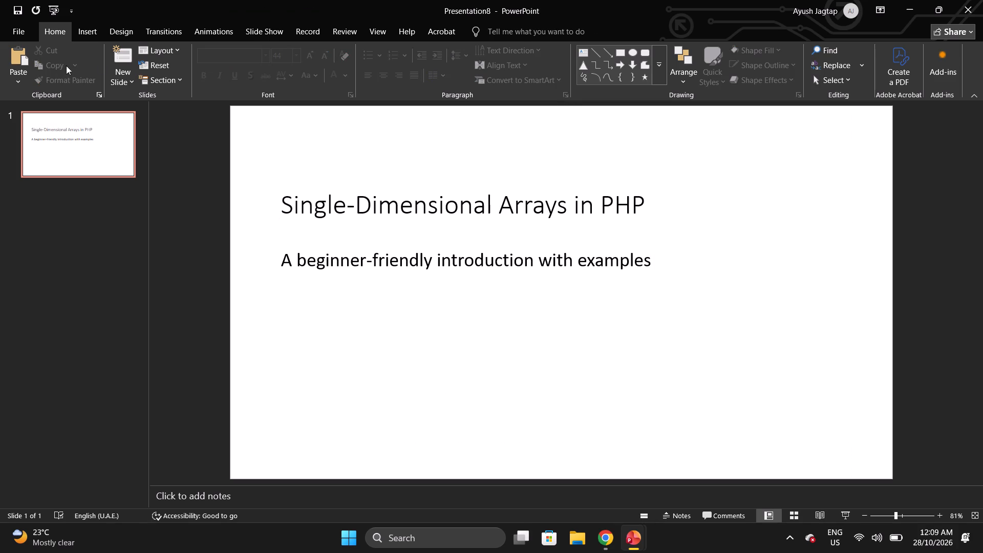
Try the dark purple theme, and apply the white Helena theme to the new presentation.
click(90, 38)
click(137, 40)
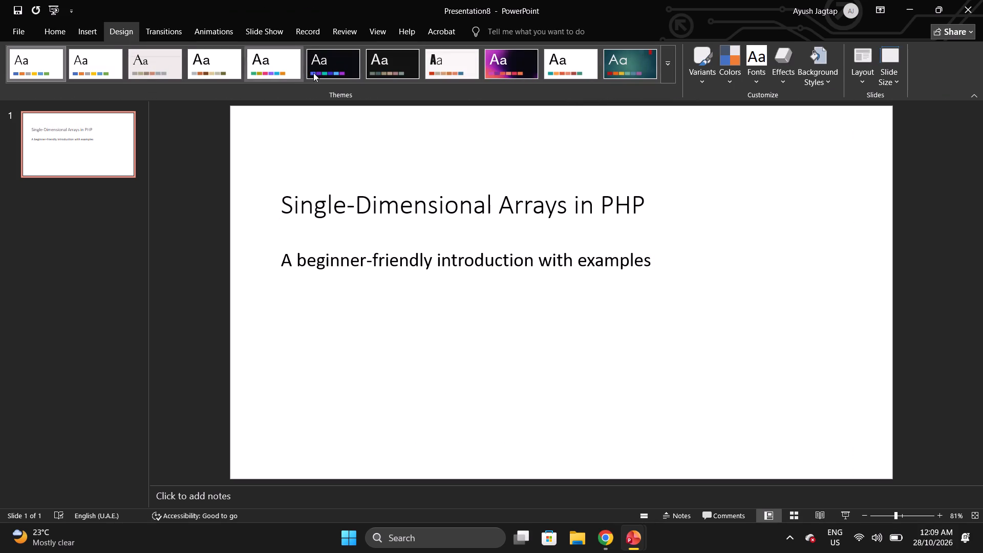
click(501, 59)
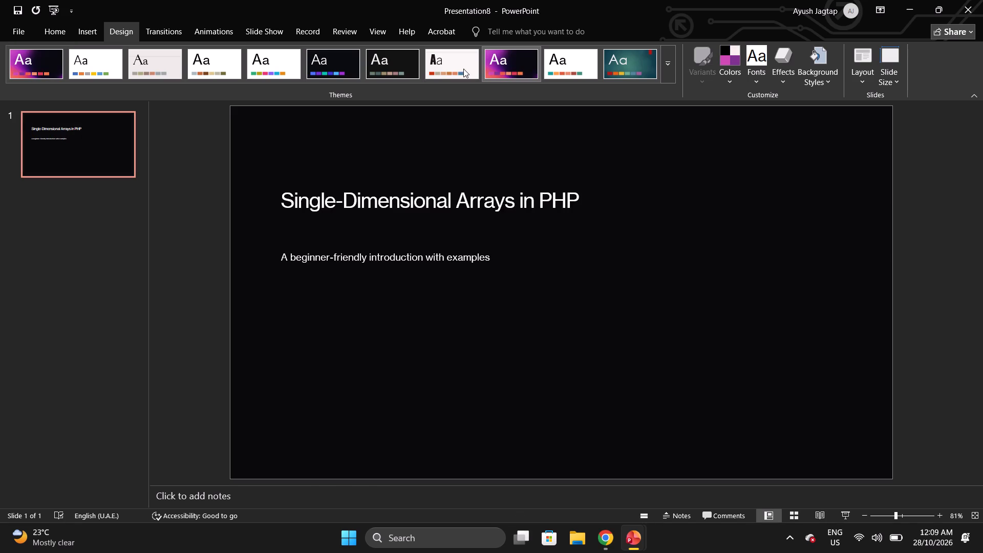
click(414, 69)
click(555, 68)
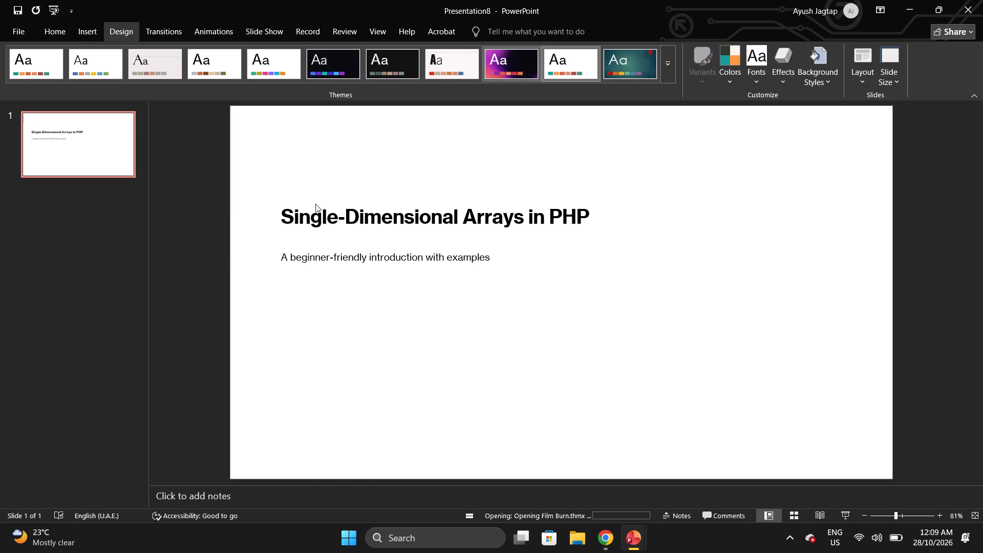
Add a second slide with the Helena theme's Content layout after the title slide.
click(144, 228)
click(53, 33)
click(122, 78)
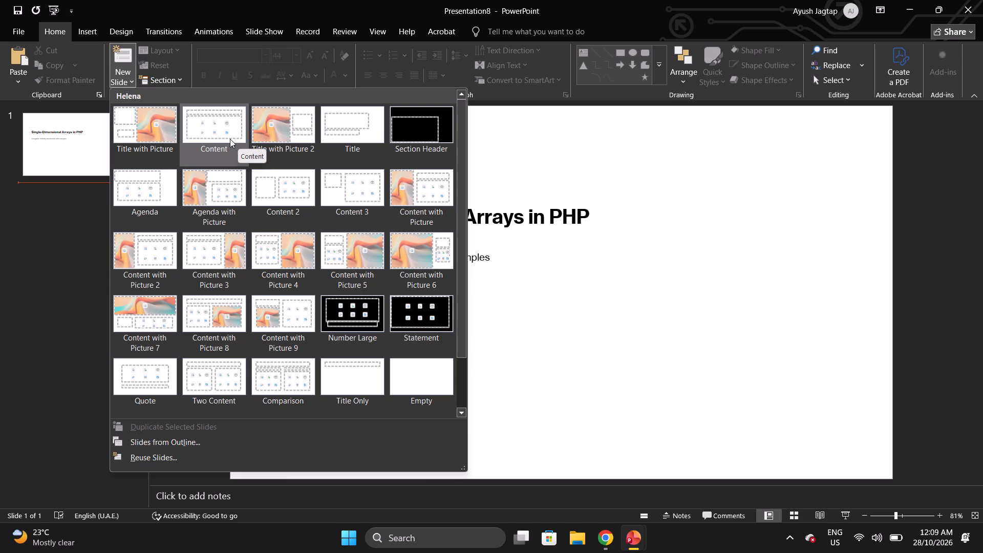
click(230, 139)
click(387, 179)
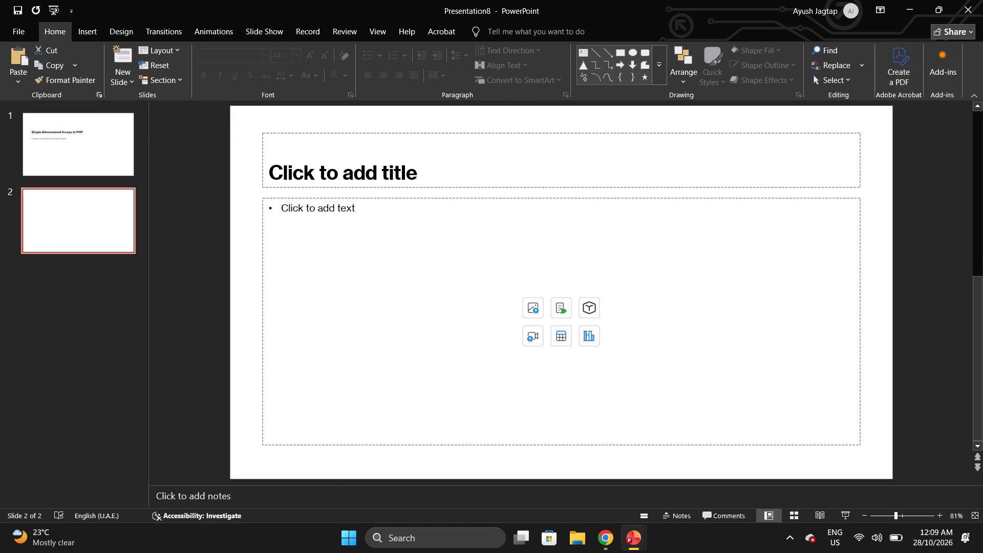
Copy the heading "1. What Is an Array?" from the source's slide 2 into the new second slide's title placeholder.
key(alt+Tab)
click(1, 217)
click(31, 204)
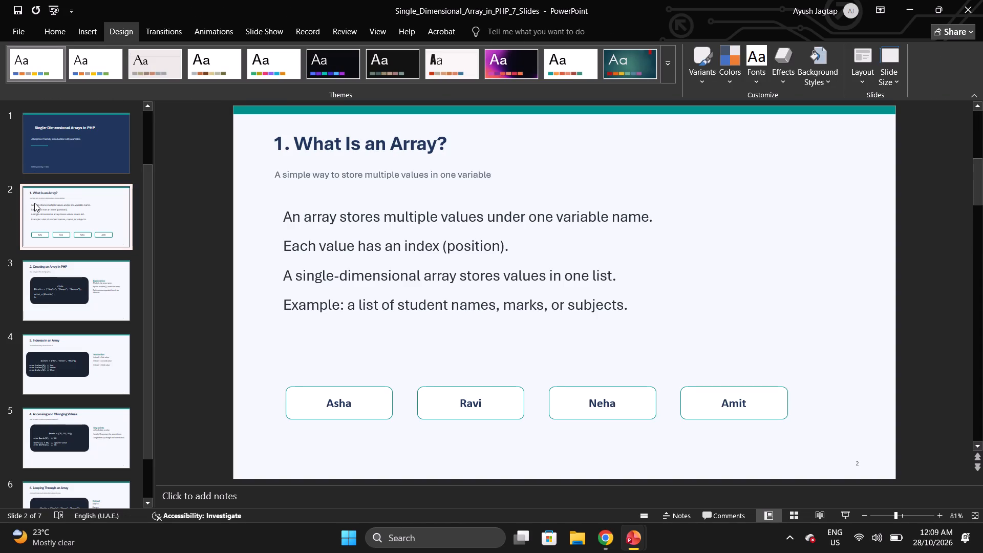
click(516, 184)
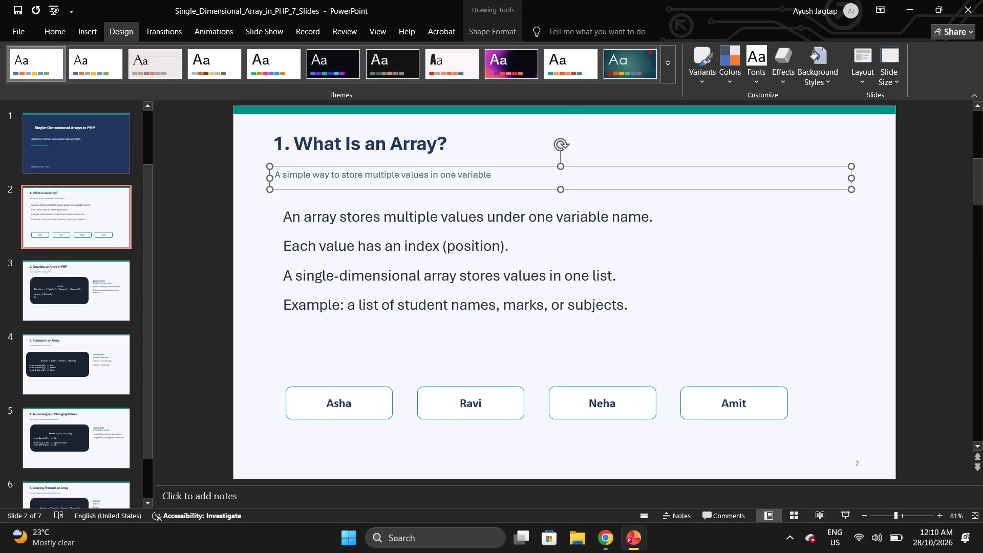
click(443, 142)
drag(452, 140, 475, 140)
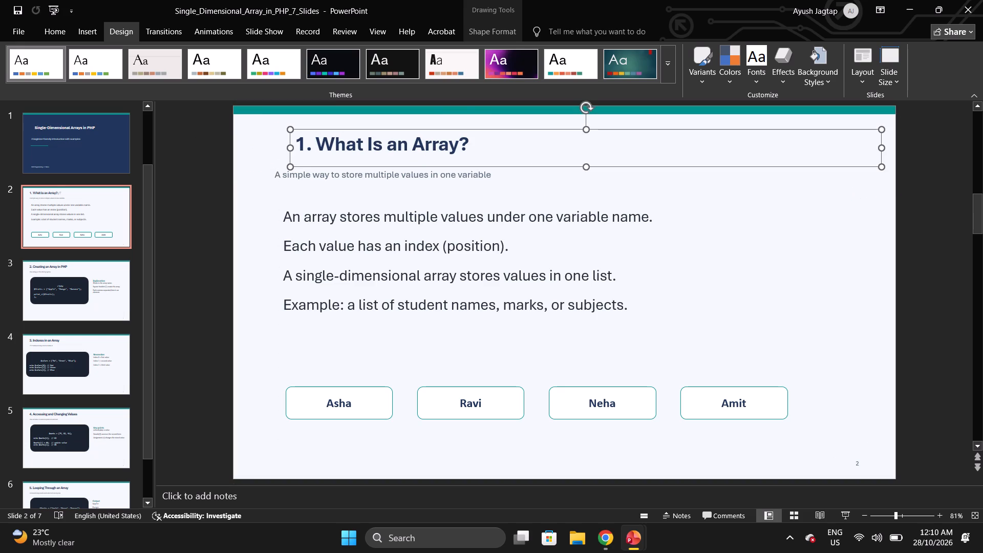
drag(466, 146, 290, 146)
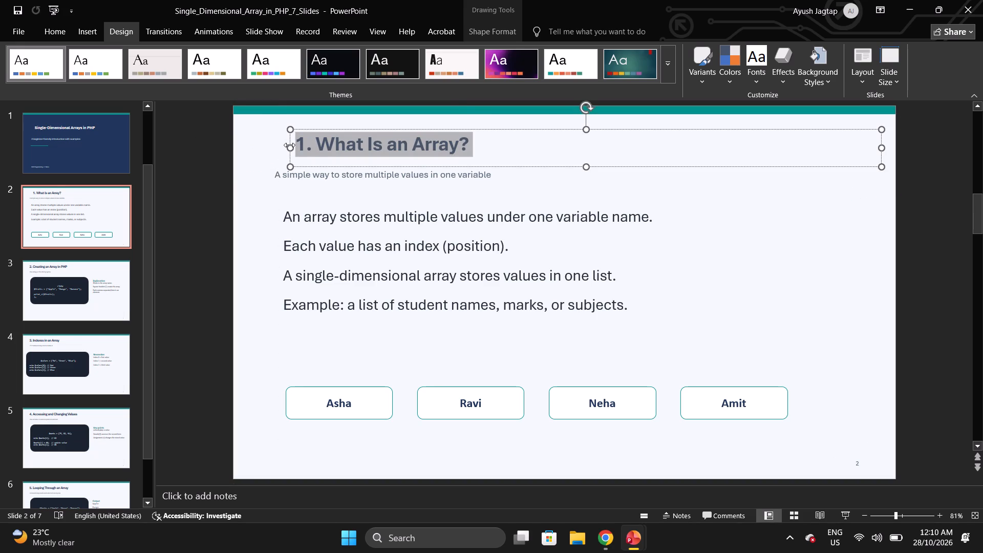
key(ctrl+c)
key(alt+Tab)
click(317, 158)
key(ctrl+v)
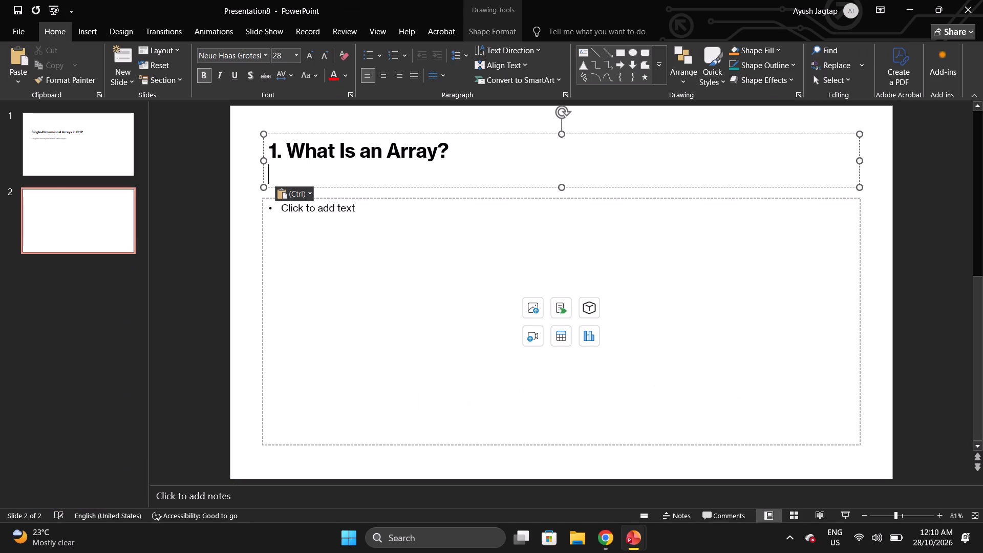
Copy the four body sentences about arrays from the source's slide 2 into the new second slide's content placeholder.
drag(373, 249, 373, 242)
key(alt+Tab)
click(452, 276)
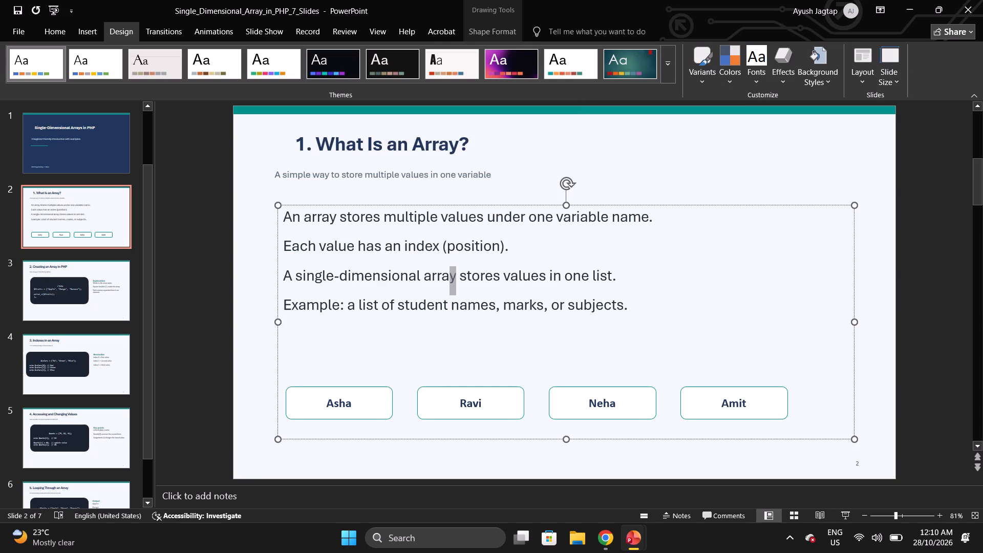
drag(643, 312, 289, 185)
key(ctrl+c)
key(alt+Tab)
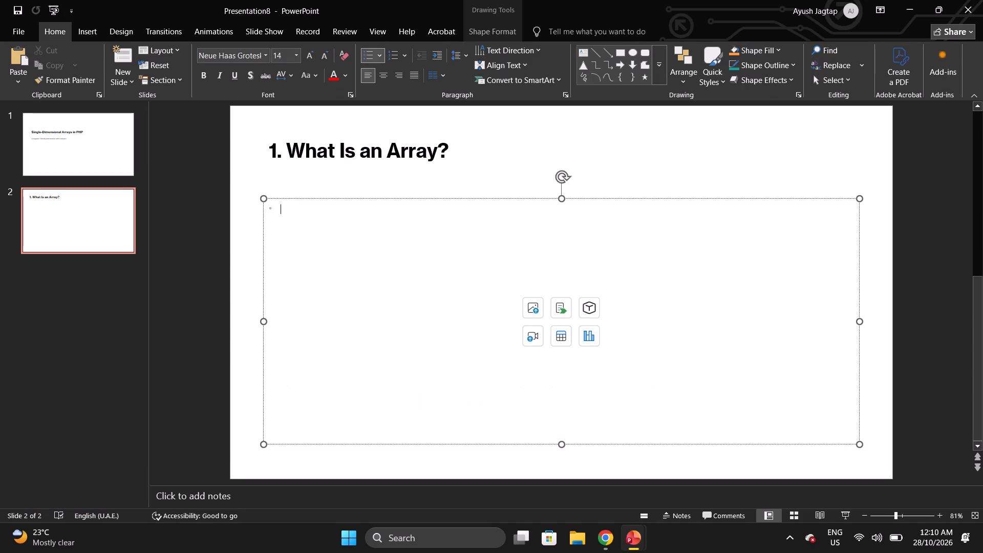
key(ctrl+v)
Copy the subtitle "A simple way to store multiple values in one variable" from the source's slide 2 beneath the new slide's heading.
click(411, 172)
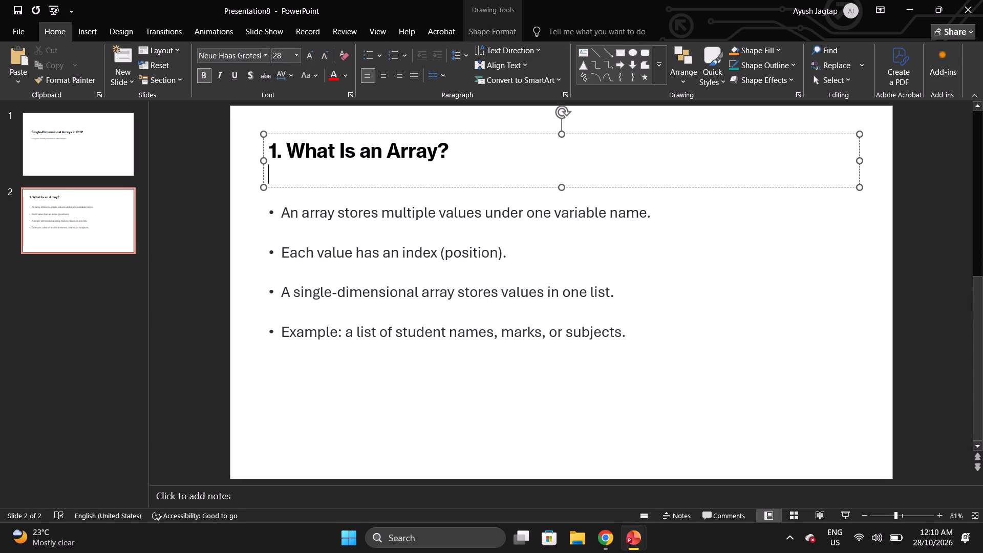
key(alt+Tab)
click(393, 162)
click(510, 179)
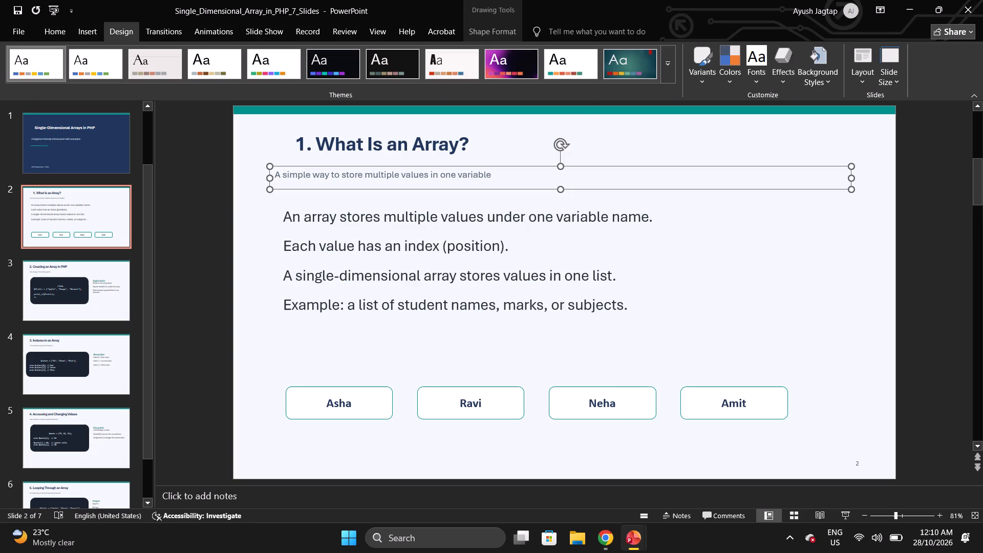
drag(490, 175, 260, 172)
key(ctrl+c)
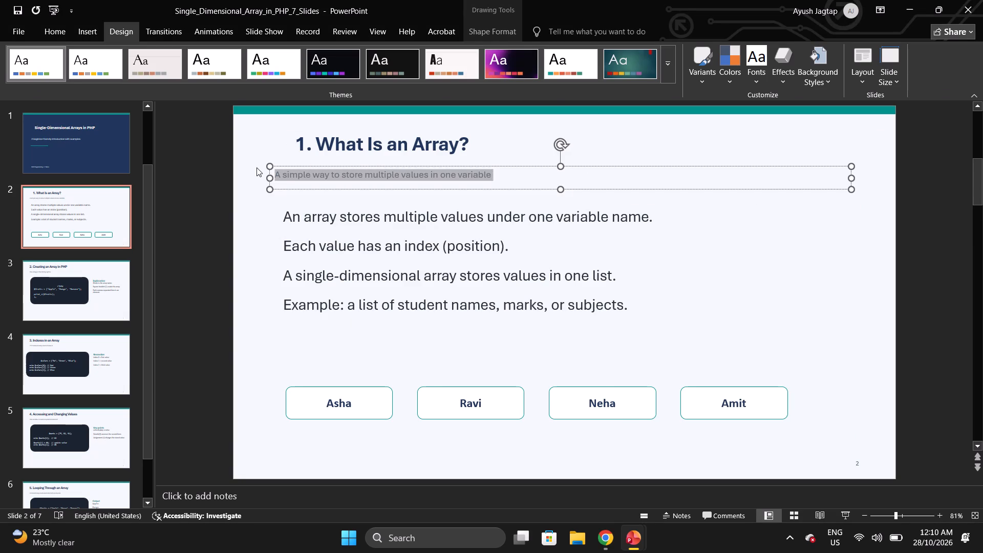
key(alt+Tab)
key(ctrl+v)
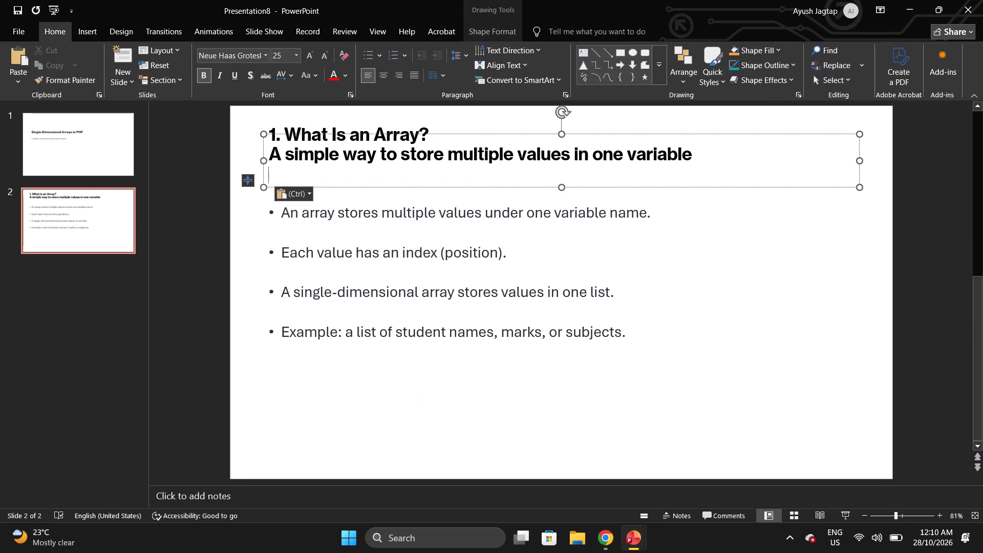
Set the font size of the pasted subtitle line to 16.
drag(708, 161, 676, 166)
drag(676, 166, 275, 148)
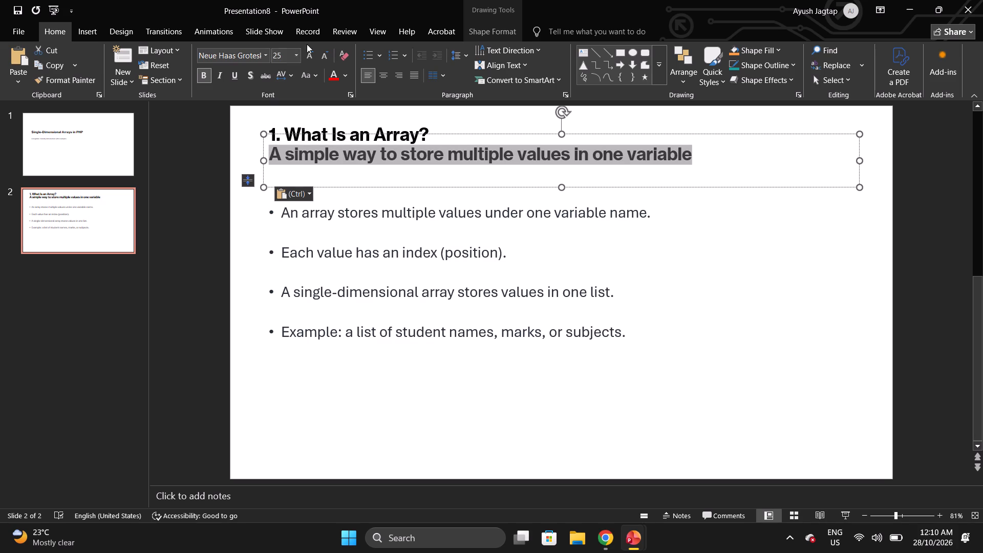
click(297, 52)
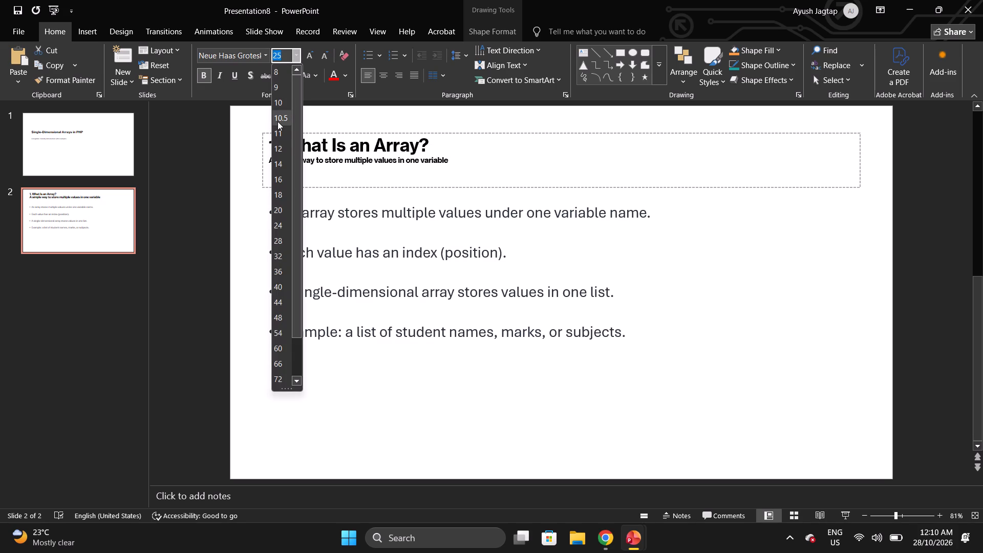
click(273, 175)
click(248, 216)
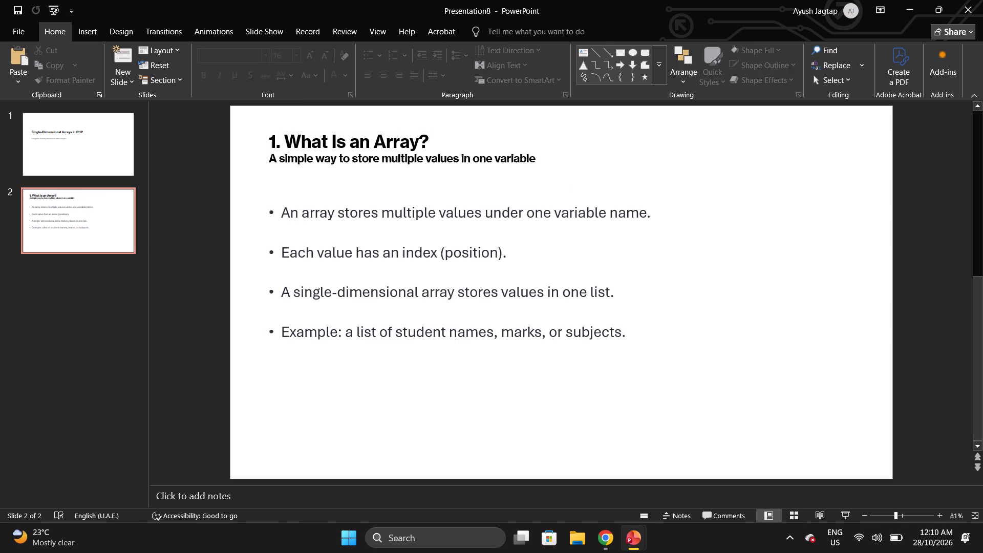
Move the title placeholder slightly down so the heading and subtitle sit closer to the body text.
click(439, 165)
drag(565, 187, 564, 199)
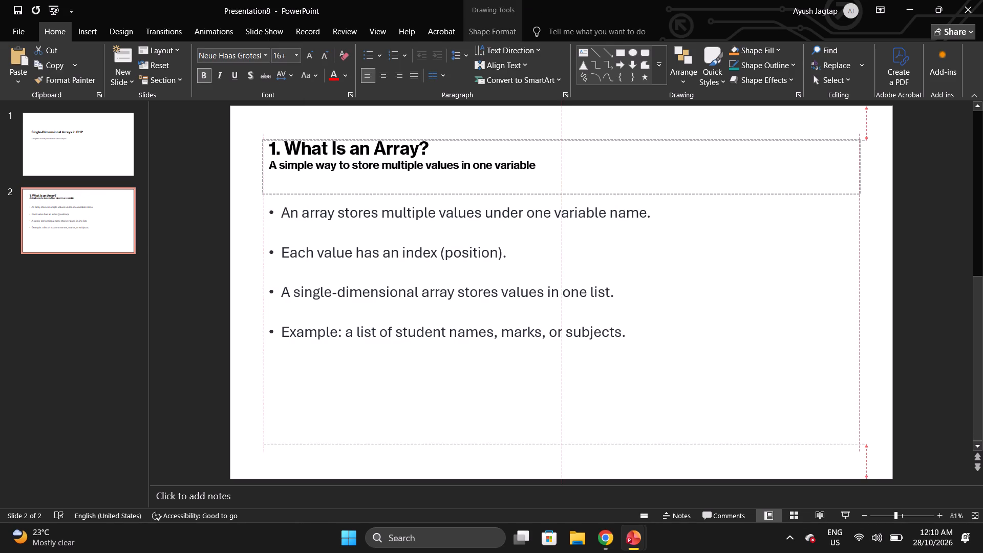
drag(564, 199, 564, 200)
click(683, 263)
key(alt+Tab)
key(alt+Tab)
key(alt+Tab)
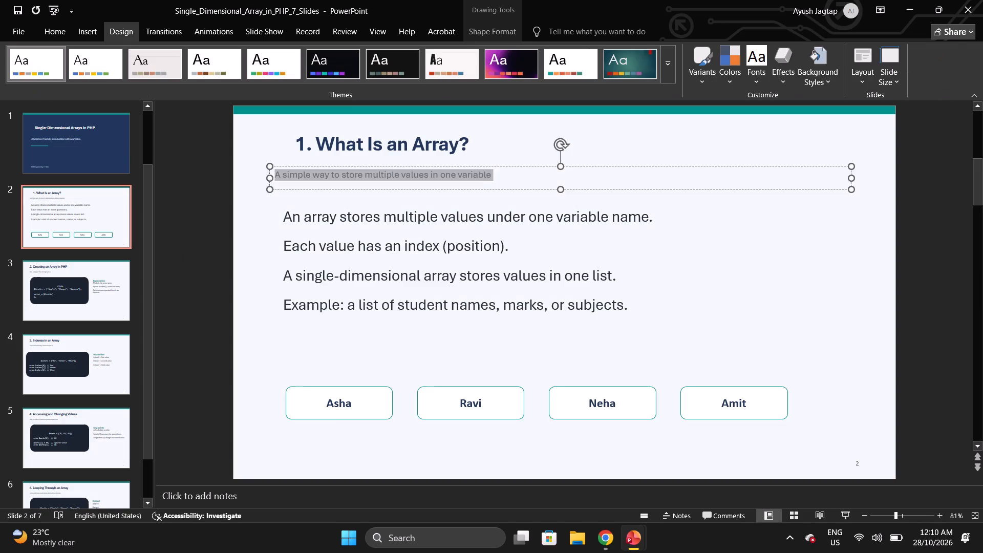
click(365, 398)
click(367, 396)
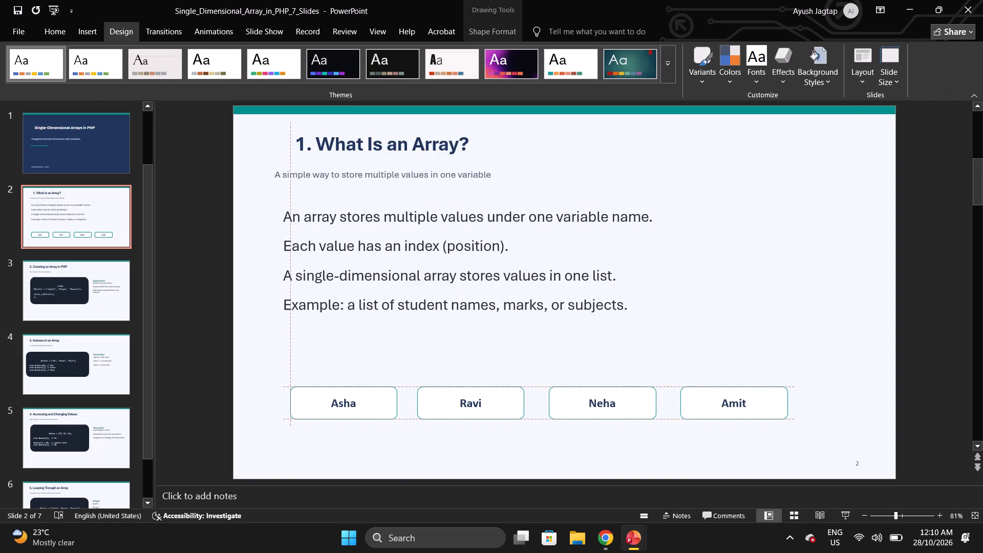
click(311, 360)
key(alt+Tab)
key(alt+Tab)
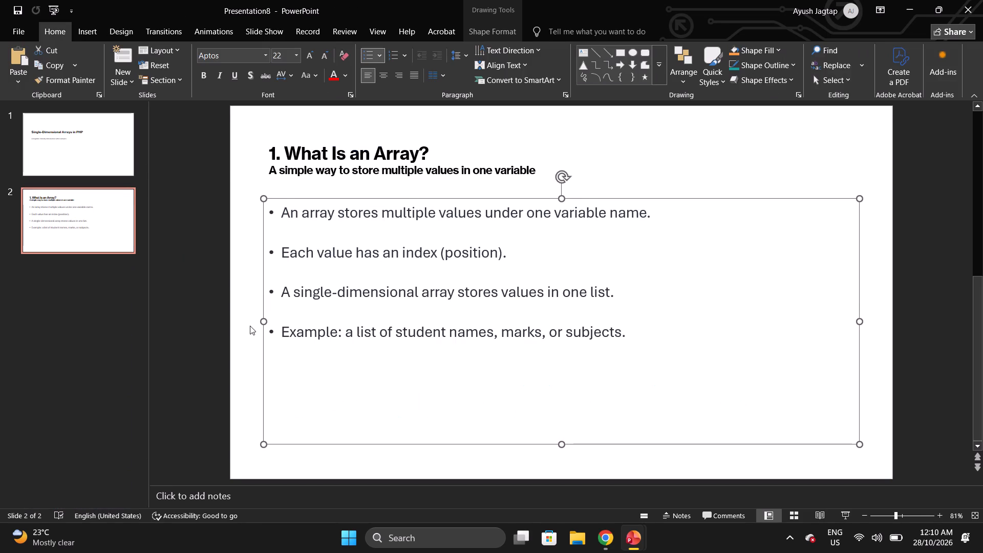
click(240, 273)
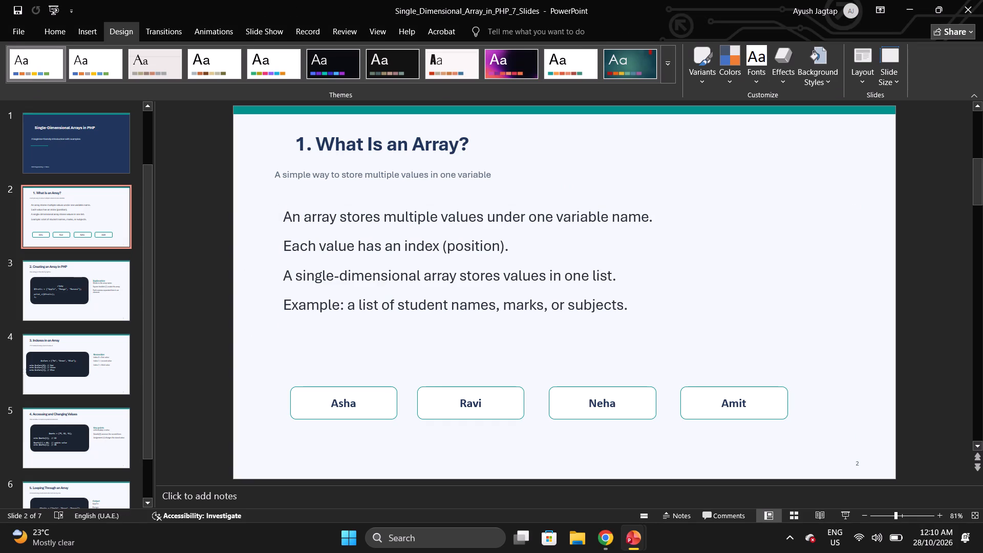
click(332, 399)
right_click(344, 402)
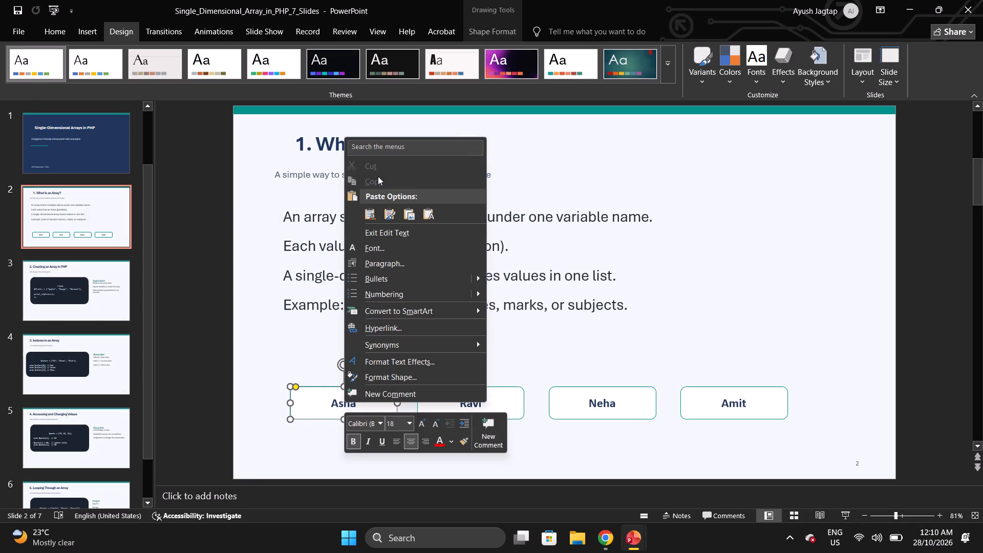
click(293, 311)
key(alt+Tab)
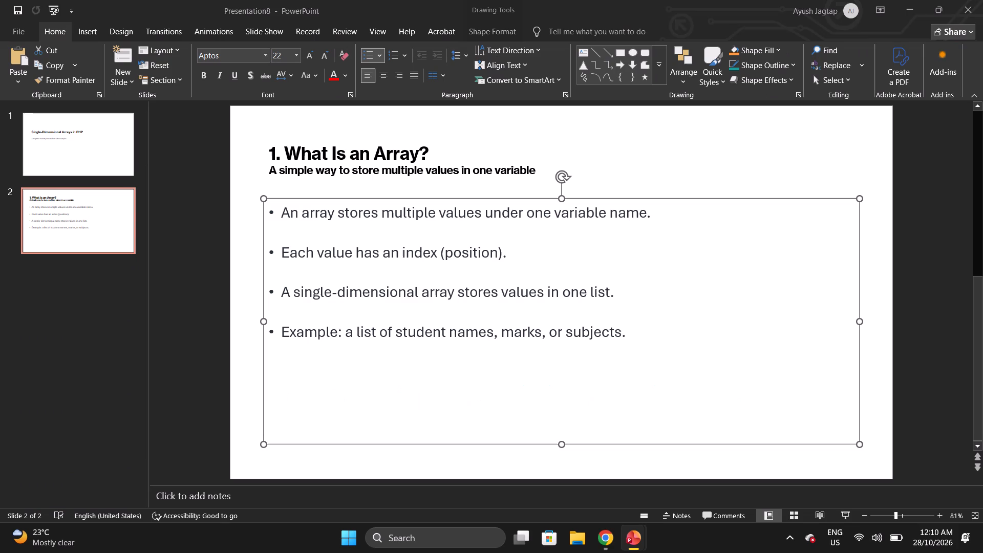
Add an empty bullet after the last sentence and copy the source's "Asha" box onto the slide below the body text.
click(383, 379)
click(689, 318)
click(663, 338)
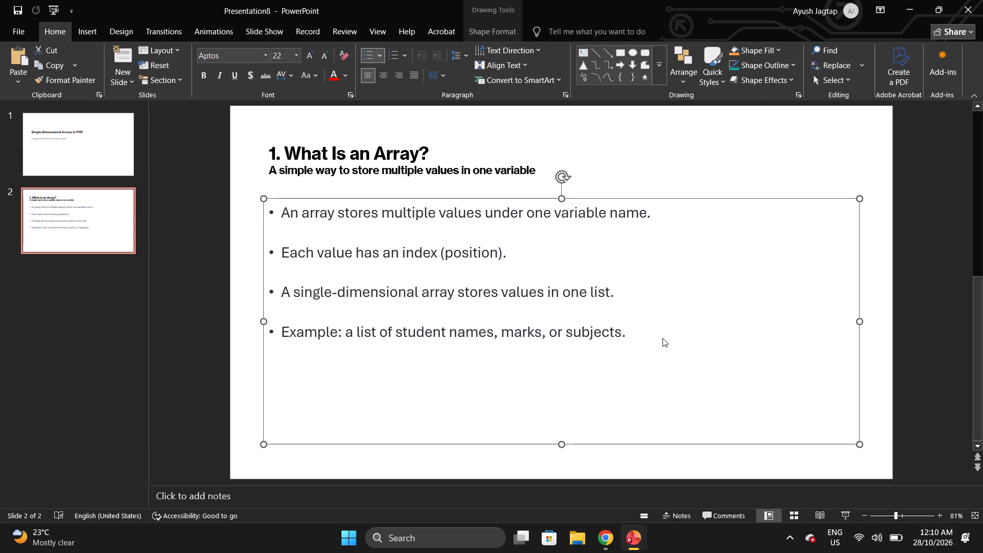
click(645, 336)
key(Return)
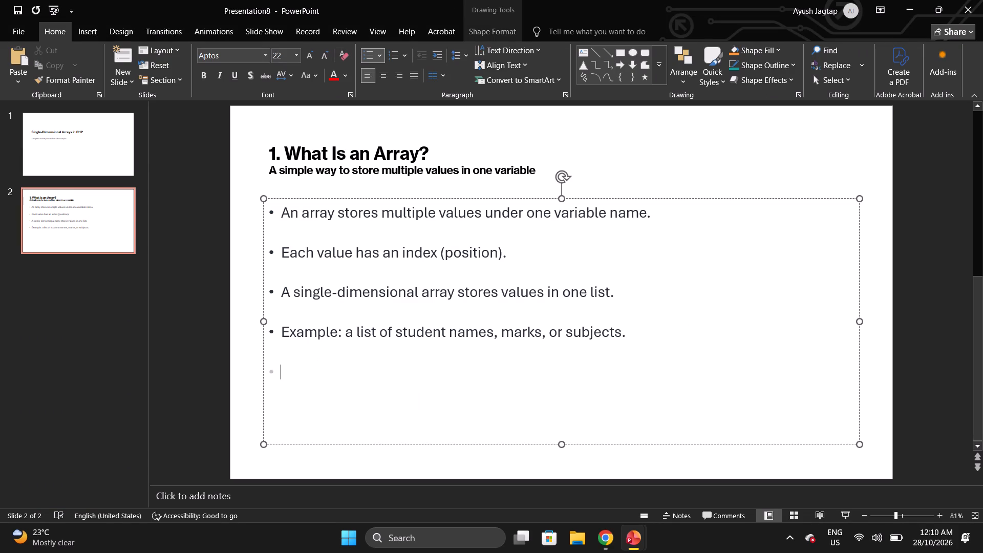
key(alt+Tab)
right_click(352, 414)
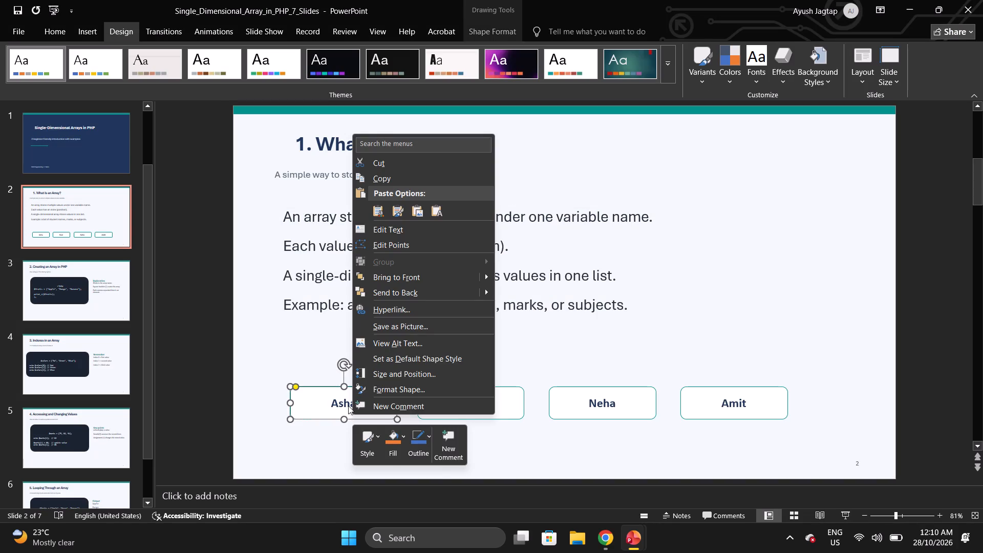
click(375, 174)
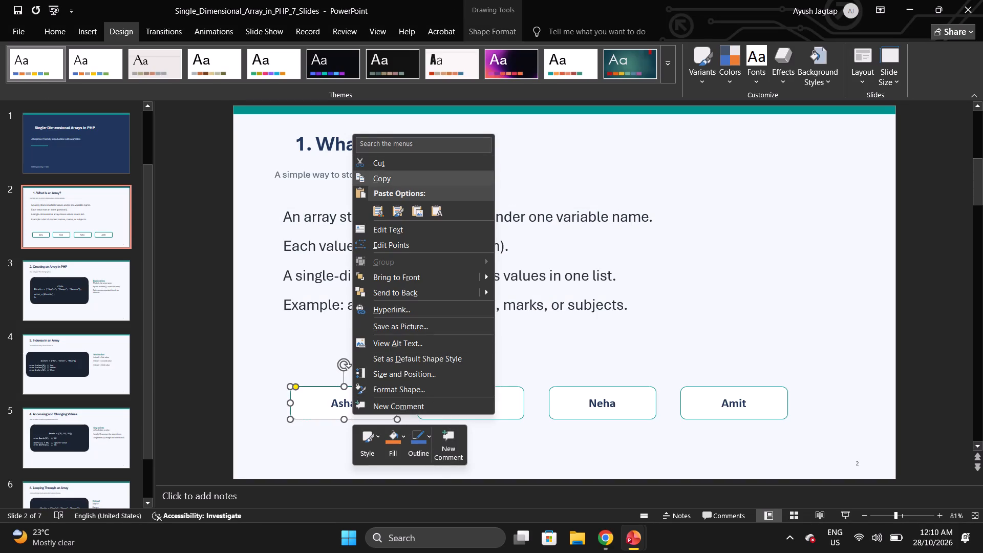
key(alt+Tab)
key(ctrl+v)
click(507, 405)
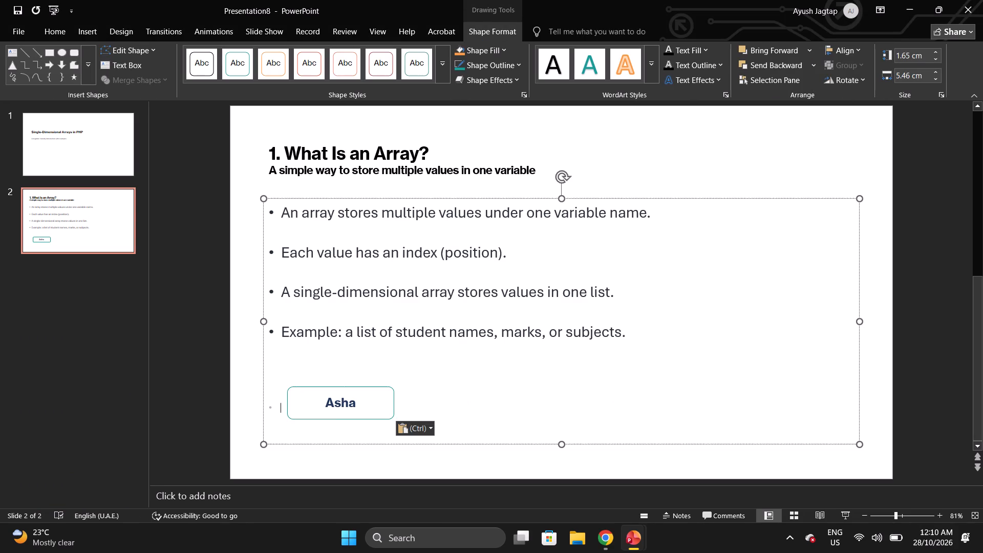
Copy the source's "Ravi" box next to the "Asha" box, padding the empty bullet line with spaces before pasting.
key(alt+Tab)
click(496, 401)
right_click(496, 401)
right_click(496, 396)
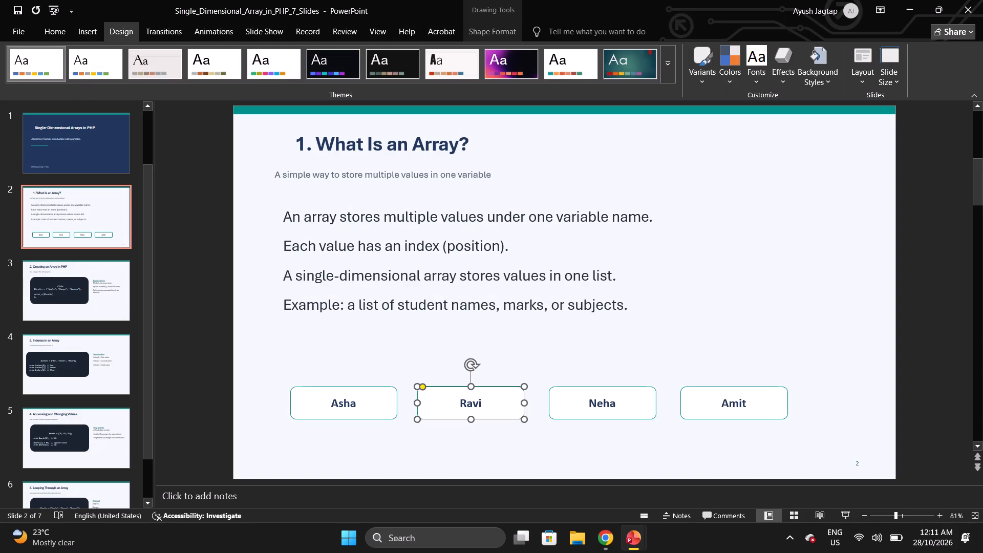
click(530, 159)
key(alt+Tab)
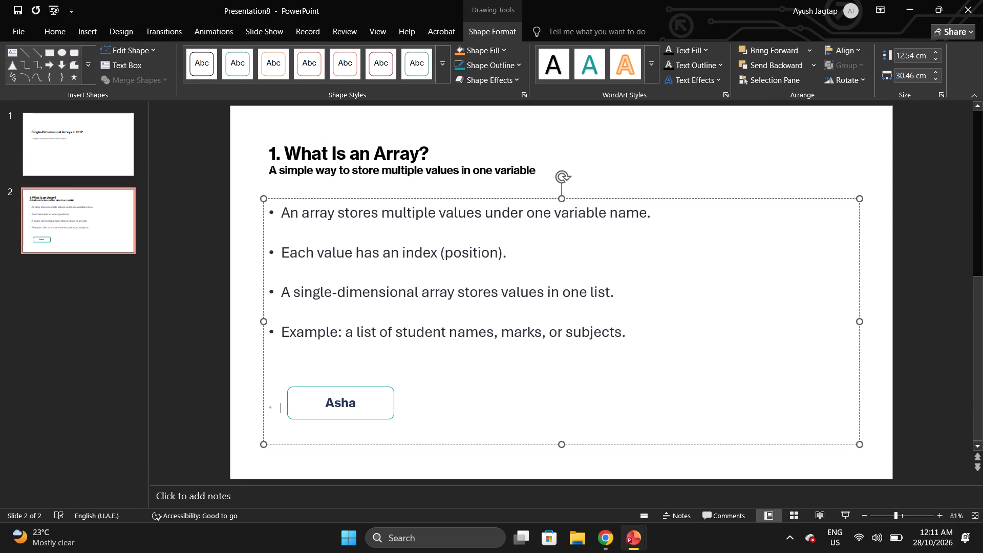
click(441, 406)
click(436, 408)
key(space)
key(space)
key(space)
key(space)
key(space)
key(ctrl+v)
click(588, 374)
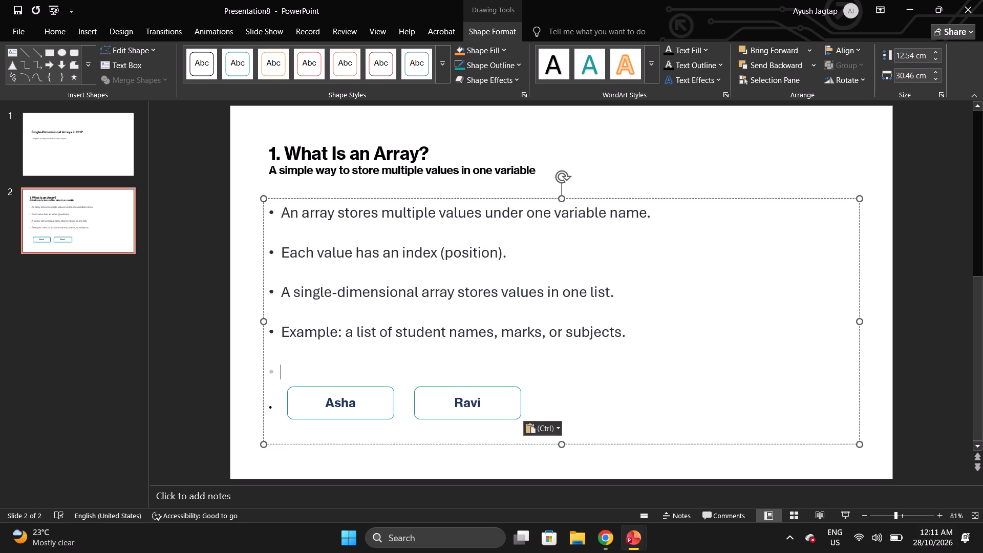
Extend the spaces on the empty bullet line until the text cursor passes the "Ravi" box.
click(547, 412)
click(547, 412)
key(space)
key(space)
key(space)
key(space)
key(space)
key(space)
key(space)
key(space)
key(space)
key(space)
key(space)
key(space)
key(space)
key(space)
key(space)
key(space)
key(space)
key(space)
key(space)
key(space)
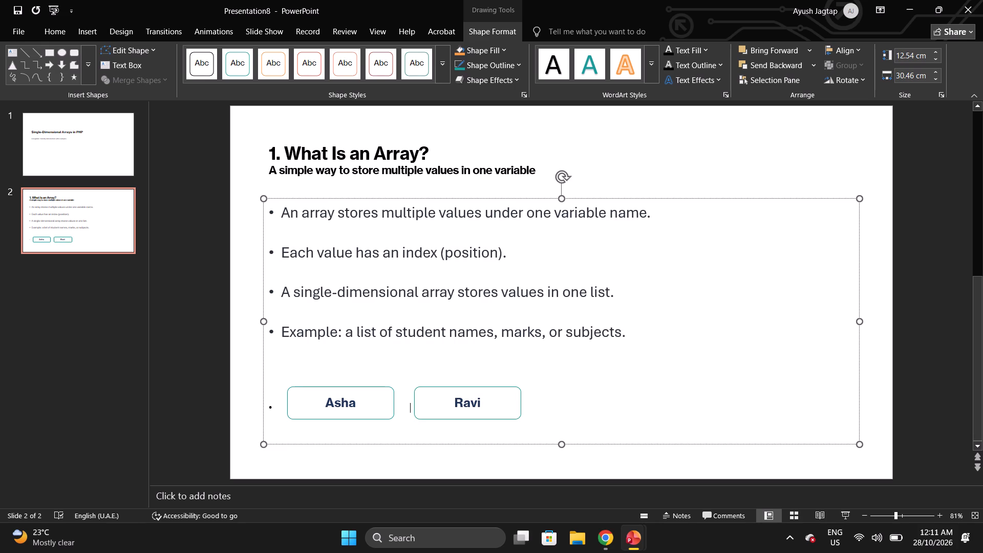
key(space)
key(space)
Copy the "Neha" box from the source's slide 2 into the new slide, after the "Ravi" box.
key(alt+Tab)
click(568, 402)
right_click(568, 402)
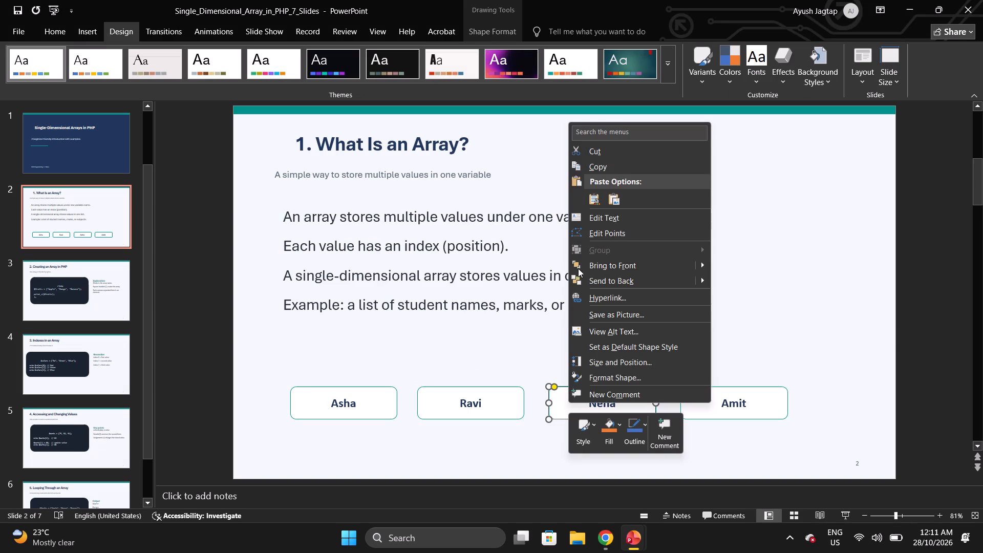
click(622, 167)
key(alt+Tab)
key(ctrl+v)
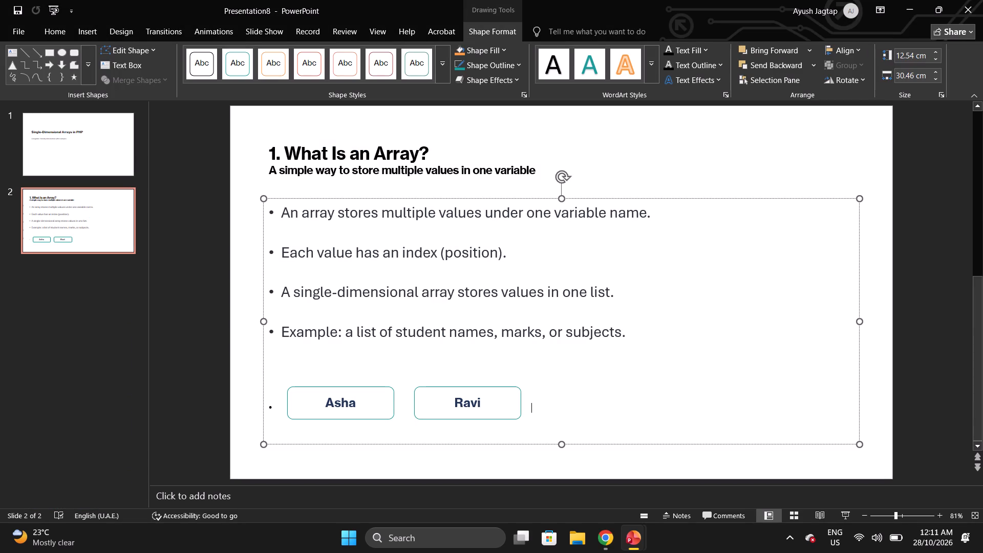
click(681, 410)
key(space)
click(665, 410)
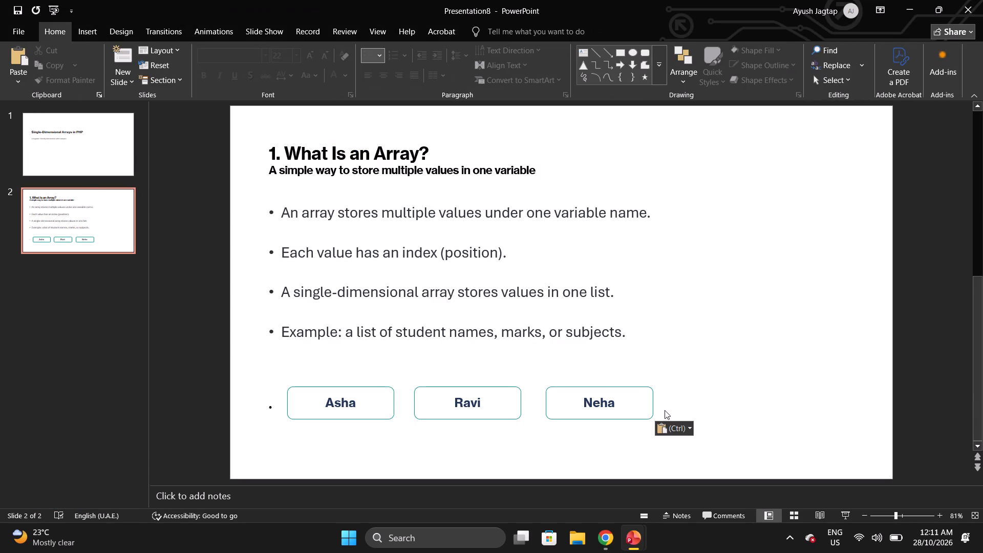
Remove the stray bullet marker from the line beside the "Asha" box.
click(278, 400)
click(279, 403)
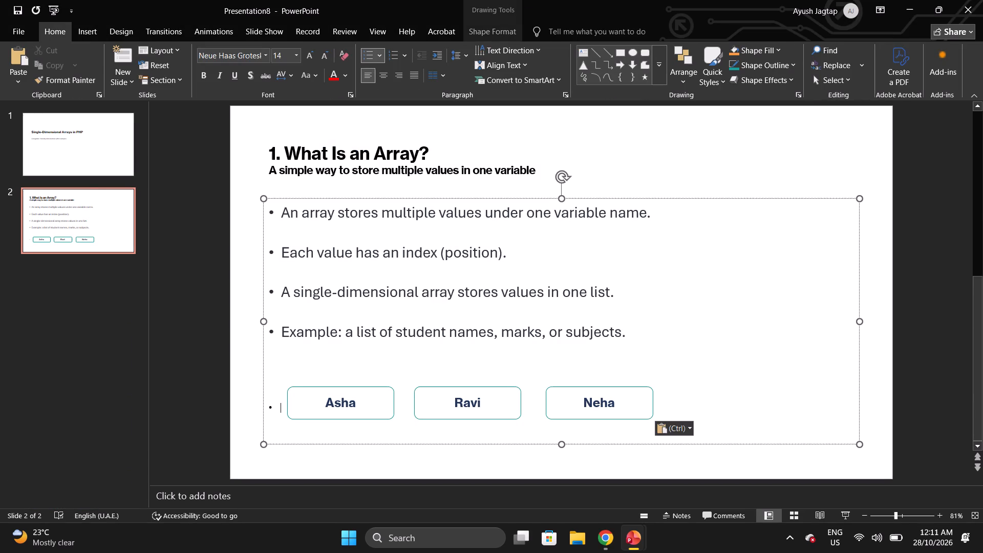
click(279, 403)
click(277, 391)
click(276, 401)
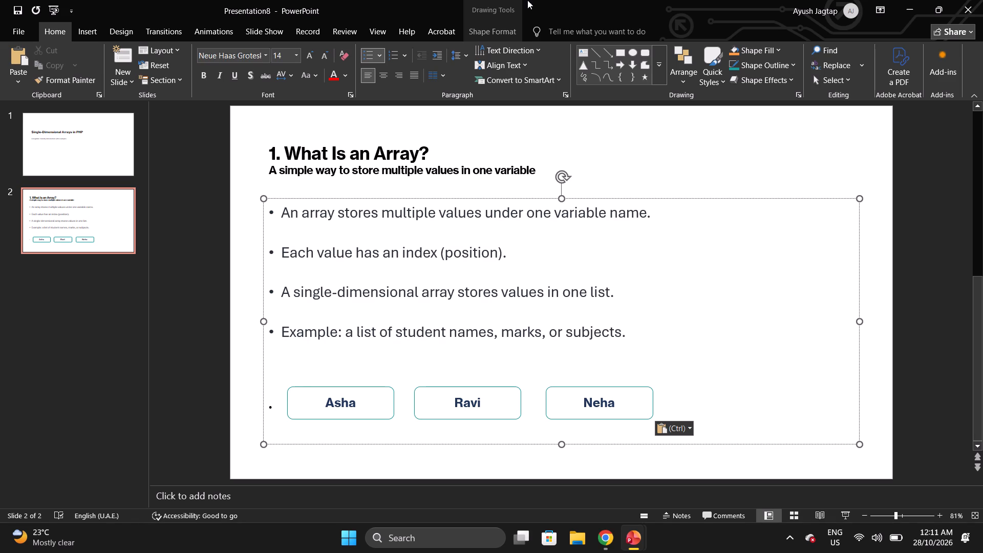
key(BackSpace)
key(BackSpace)
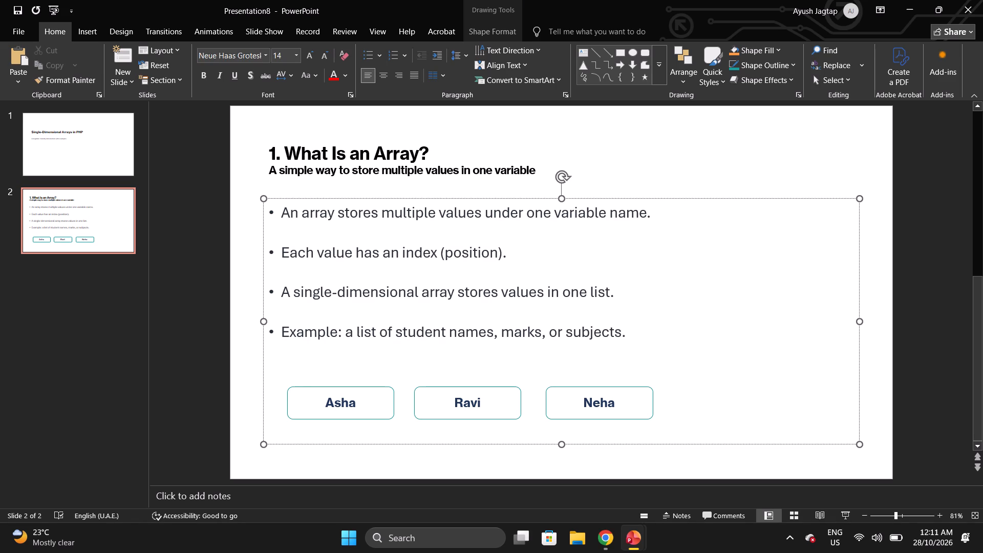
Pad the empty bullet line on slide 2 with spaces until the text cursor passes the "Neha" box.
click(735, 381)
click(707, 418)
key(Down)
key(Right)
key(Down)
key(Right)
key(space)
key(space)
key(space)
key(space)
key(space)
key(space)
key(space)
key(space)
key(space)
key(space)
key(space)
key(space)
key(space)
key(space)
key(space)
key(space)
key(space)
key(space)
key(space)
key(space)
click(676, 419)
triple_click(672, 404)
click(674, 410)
Undo the padding spaces and the pasted "Asha", "Ravi" and "Neha" boxes on slide 2, back to the four text bullets.
click(355, 428)
click(319, 399)
key(ctrl+z)
key(ctrl+z)
key(ctrl+z)
key(ctrl+z)
key(ctrl+z)
key(ctrl+z)
key(ctrl+z)
key(ctrl+z)
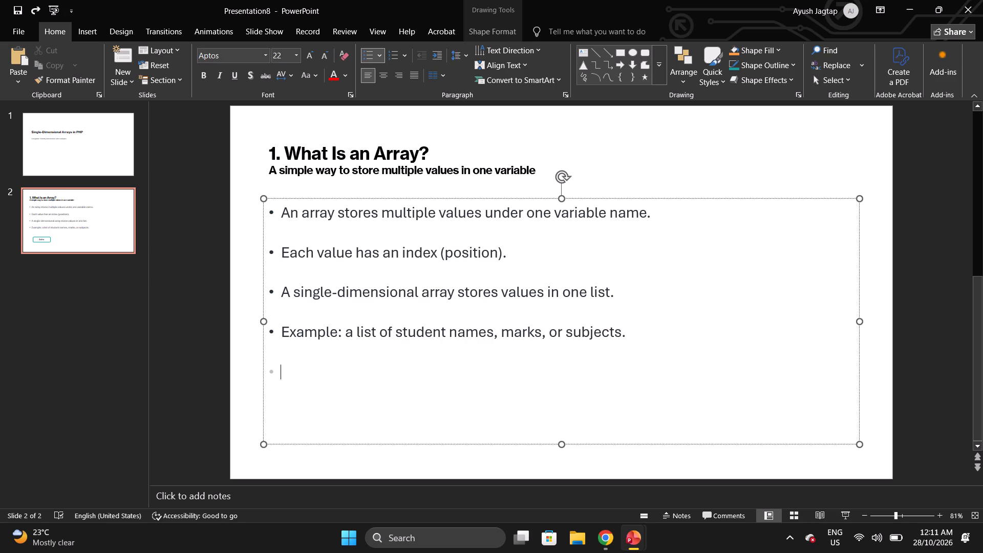
click(189, 151)
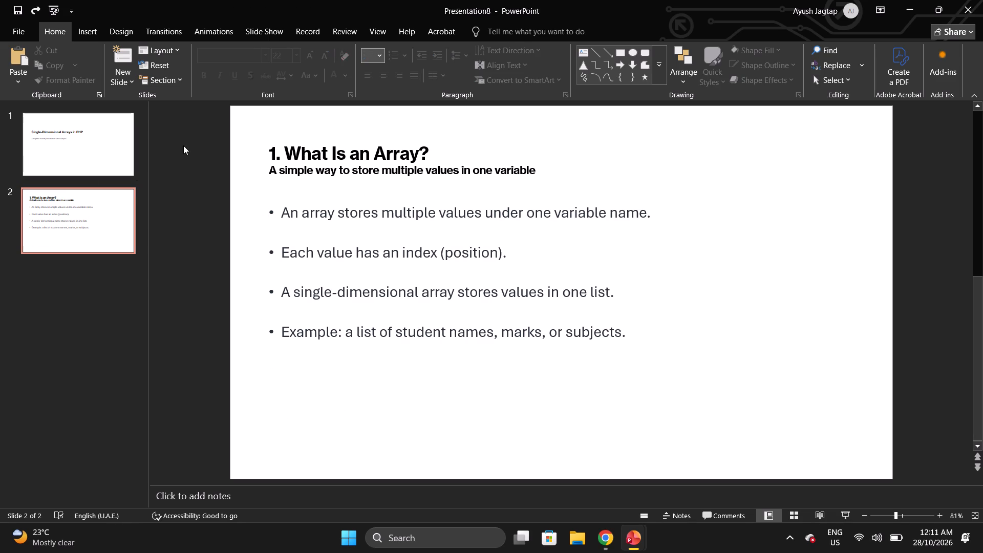
Add a third slide and copy the source slide 3 title "2. Creating an Array in PHP" into its title.
click(122, 51)
key(alt+Tab)
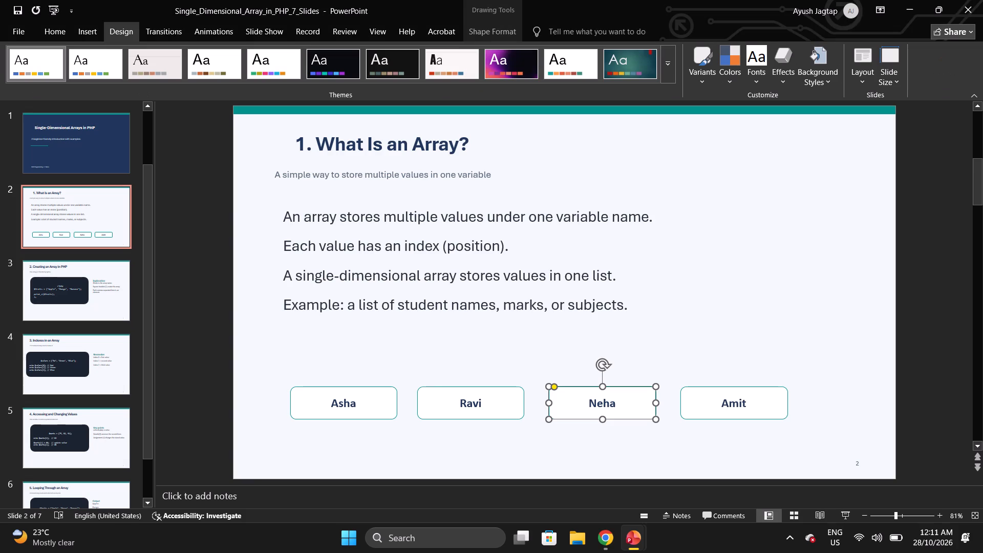
click(76, 295)
click(318, 144)
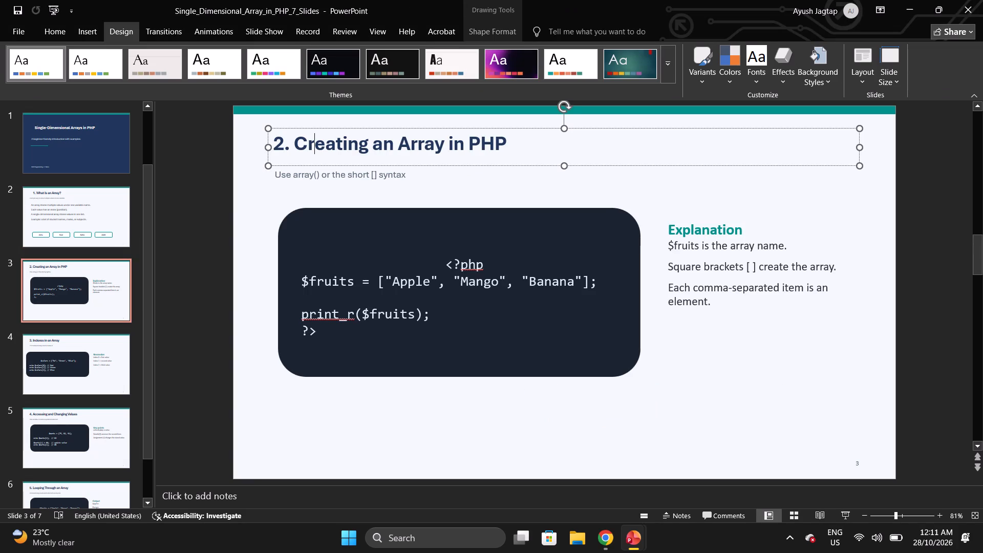
drag(505, 147, 494, 149)
drag(494, 149, 274, 149)
key(ctrl+c)
key(alt+Tab)
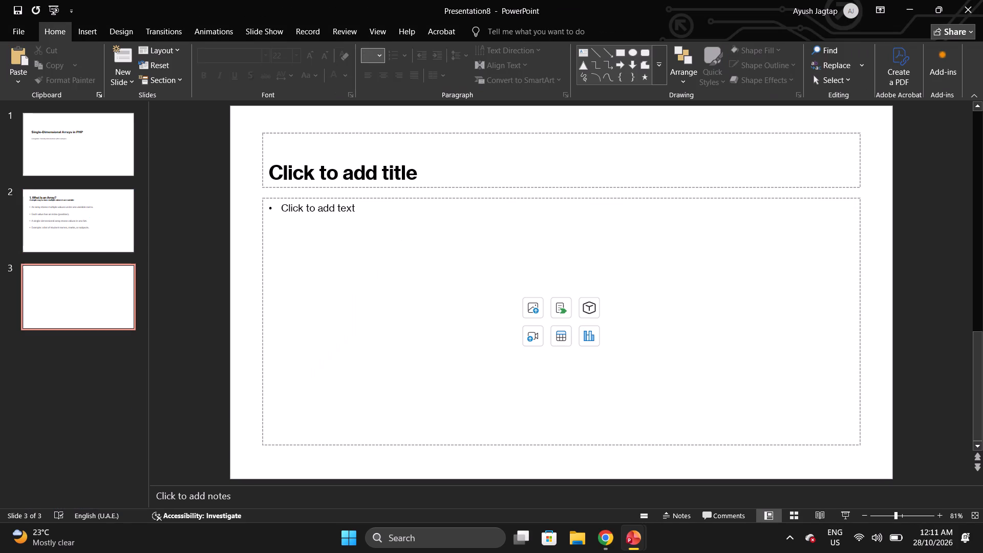
click(300, 164)
key(ctrl+v)
Copy the source subtitle "Use array() or the short [] syntax" onto the line below slide 3's title.
key(alt+Tab)
click(354, 183)
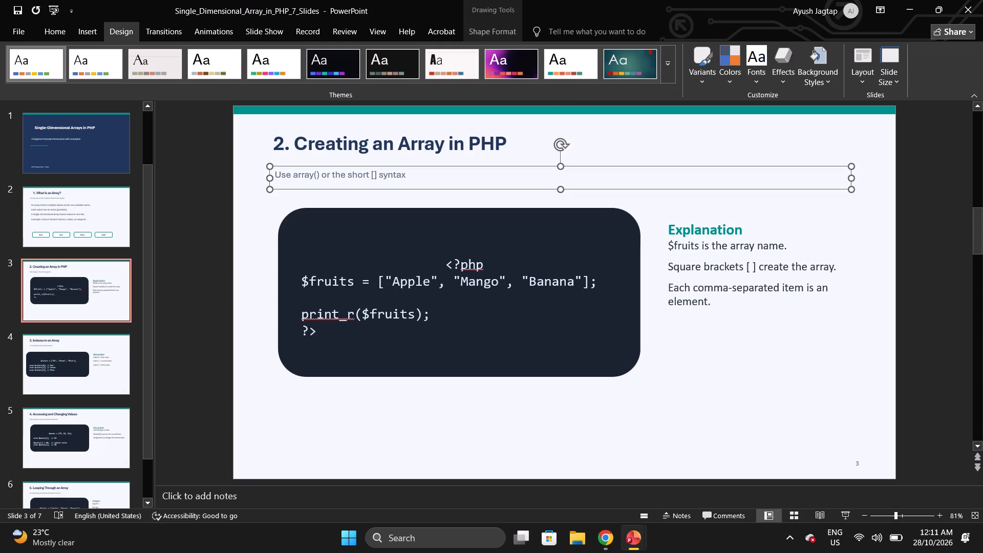
click(411, 177)
drag(404, 173, 271, 166)
key(ctrl+c)
key(alt+Tab)
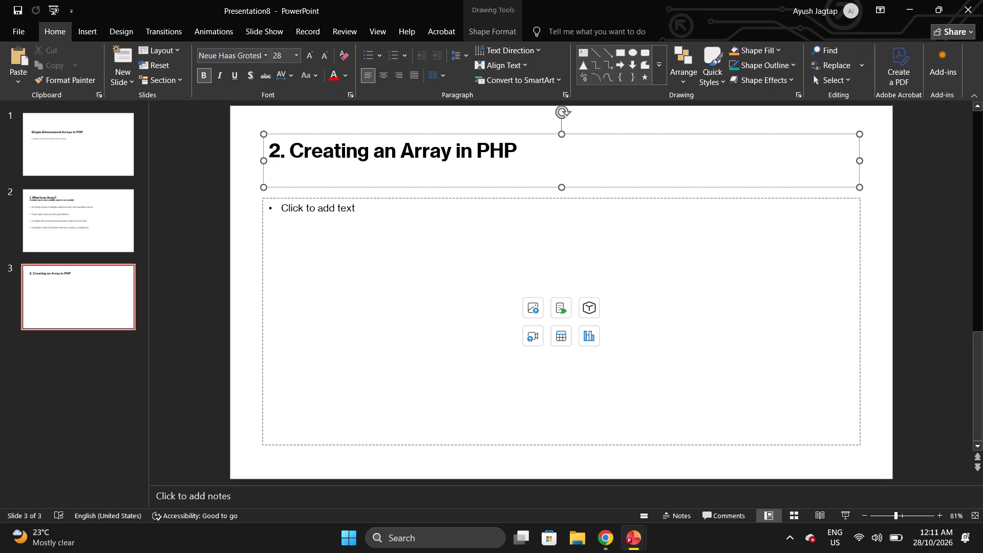
key(ctrl+v)
Set the font size of slide 3's subtitle line "Use array() or the short [] syntax" to 14.
drag(552, 157, 551, 158)
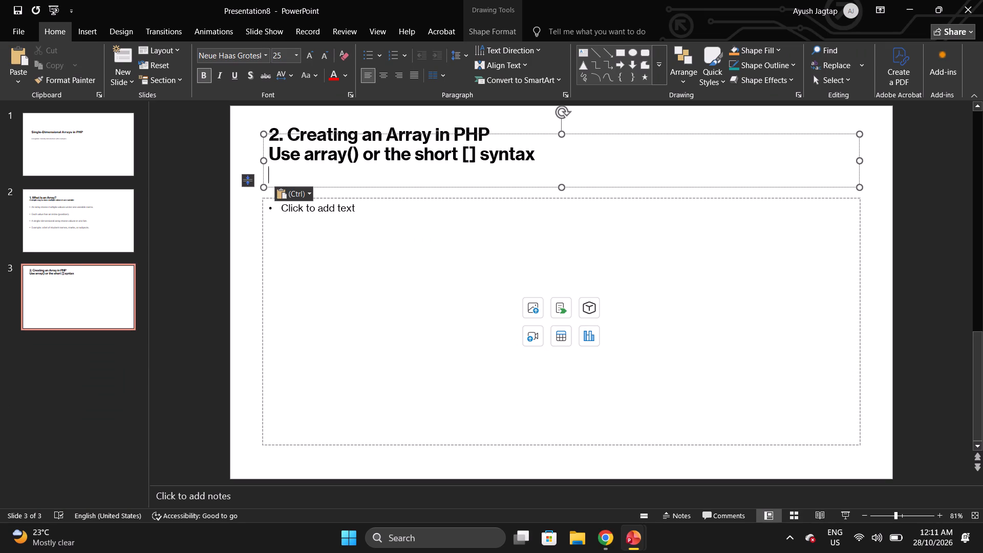
drag(551, 158, 237, 159)
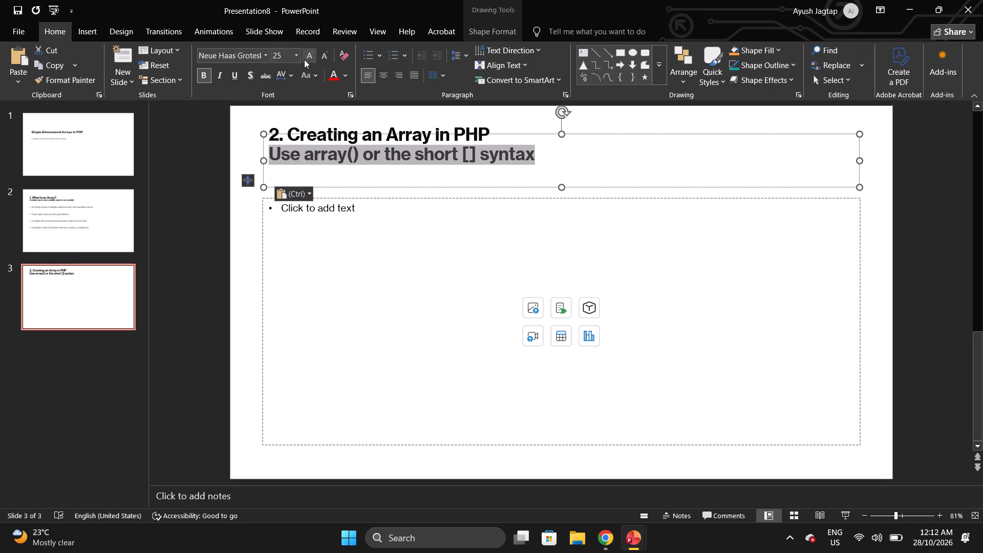
click(300, 60)
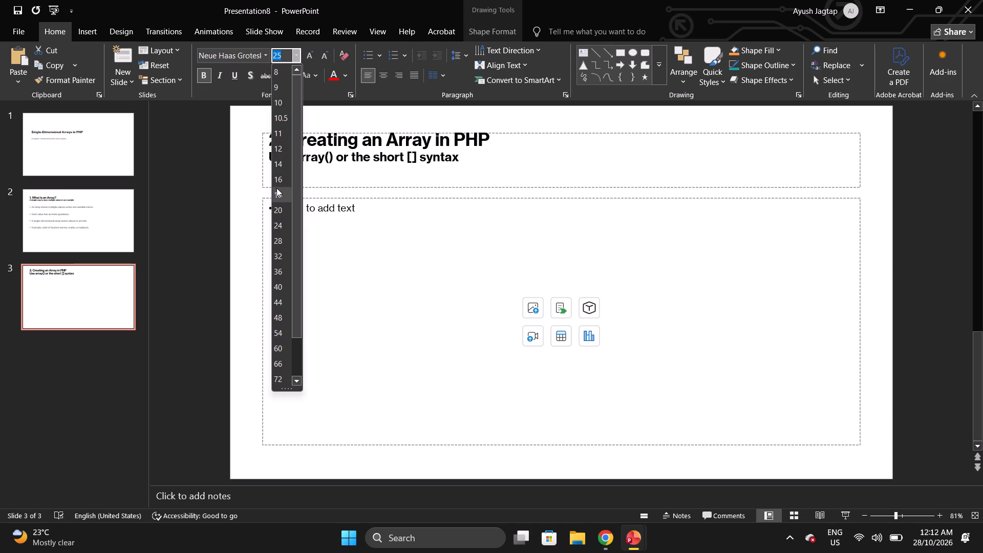
click(287, 163)
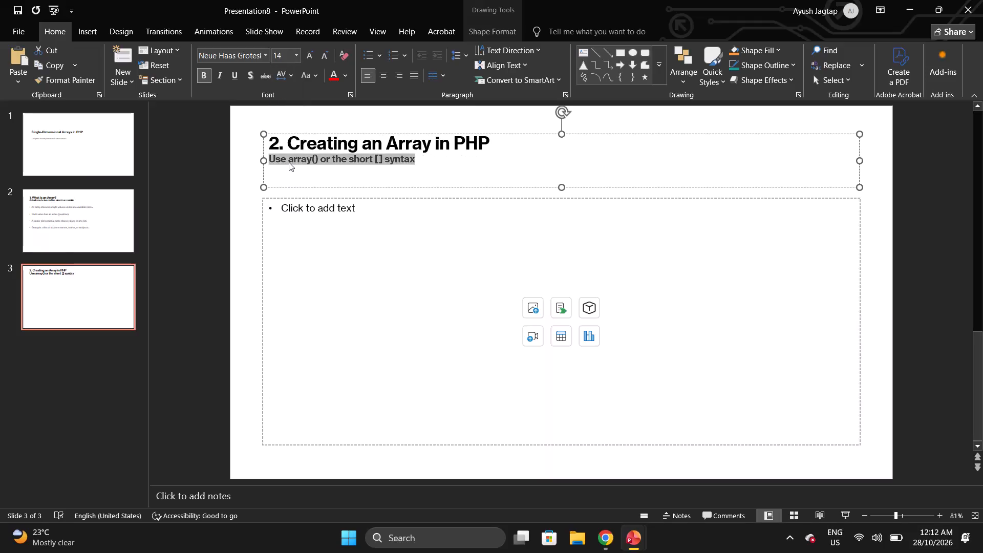
click(243, 229)
Copy the source slide 3 "Explanation" heading and its three lines of text into the new slide 3's body.
key(alt+Tab)
key(alt+Tab)
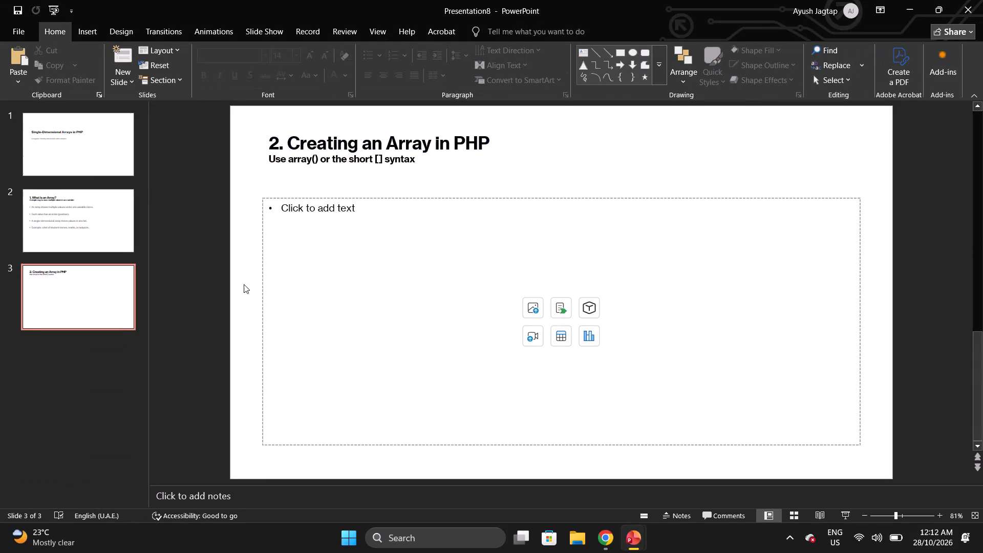
click(304, 225)
click(632, 546)
click(565, 467)
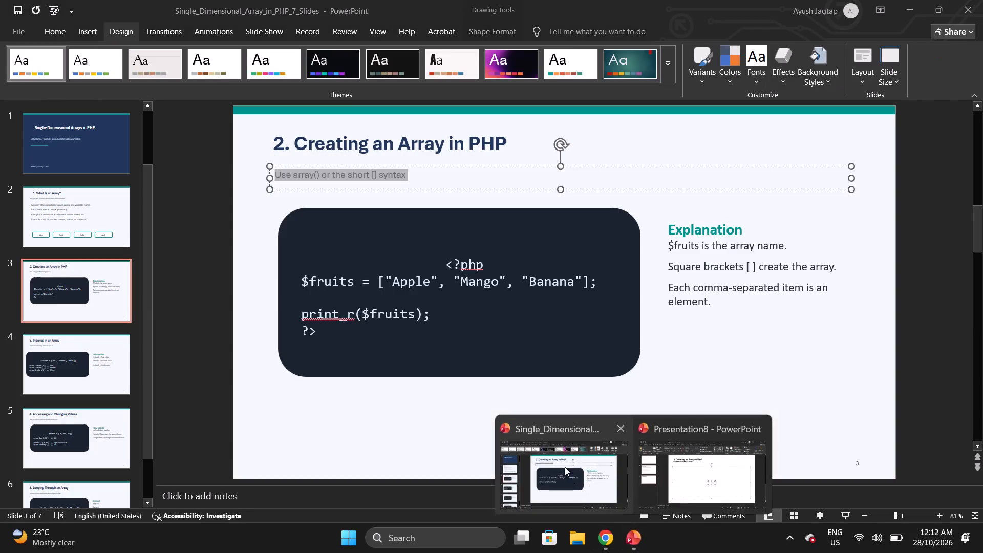
click(676, 330)
click(394, 333)
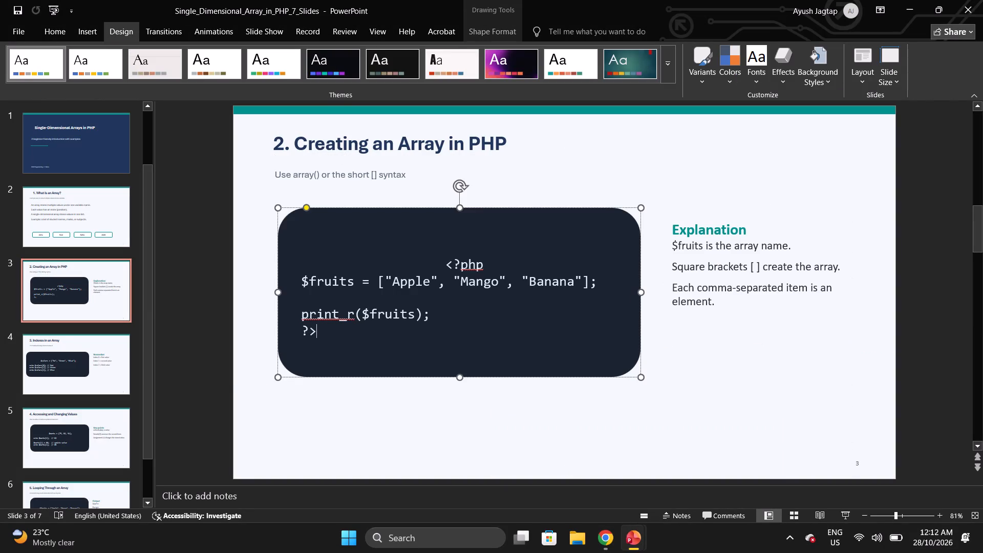
click(754, 267)
drag(720, 307, 658, 228)
key(ctrl+c)
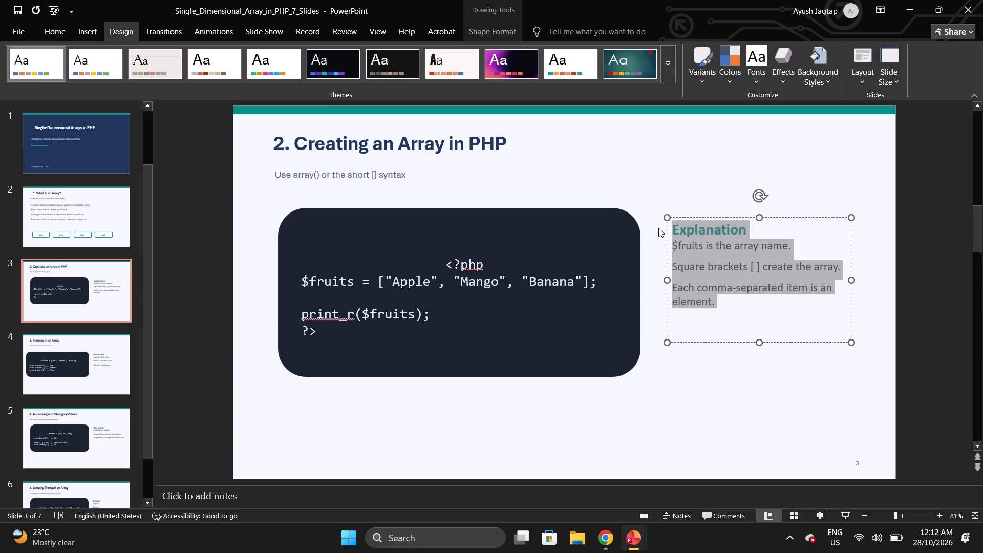
key(space)
key(Tab)
key(ctrl+z)
key(alt+Tab)
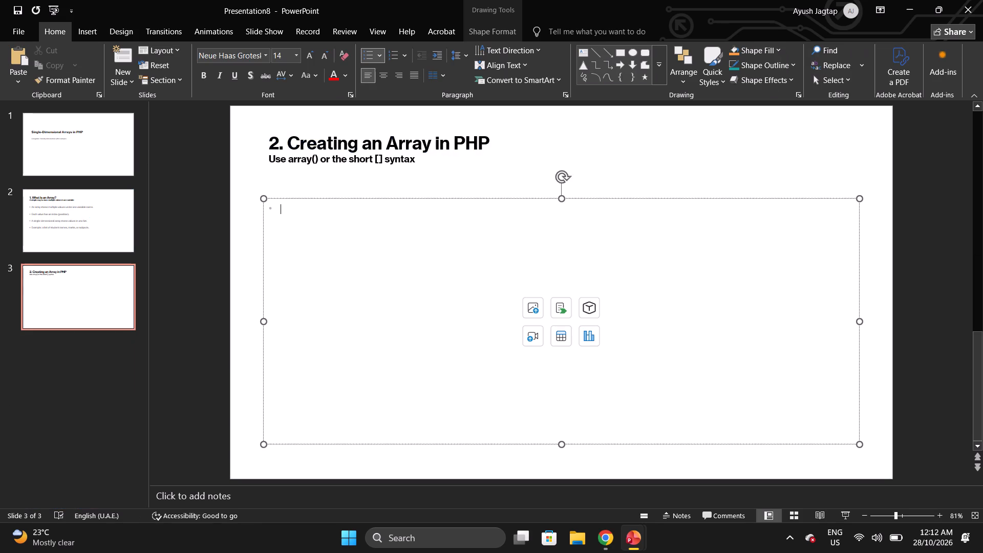
key(ctrl+v)
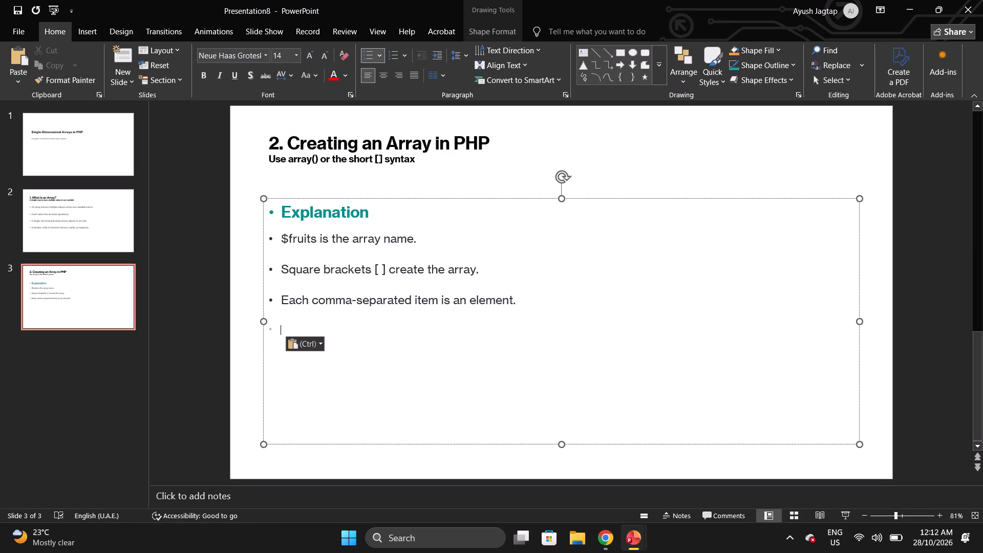
Add a fourth slide and copy the source slide 4 title "3. Indexes in an Array" into its title.
click(120, 51)
key(alt+Tab)
click(75, 346)
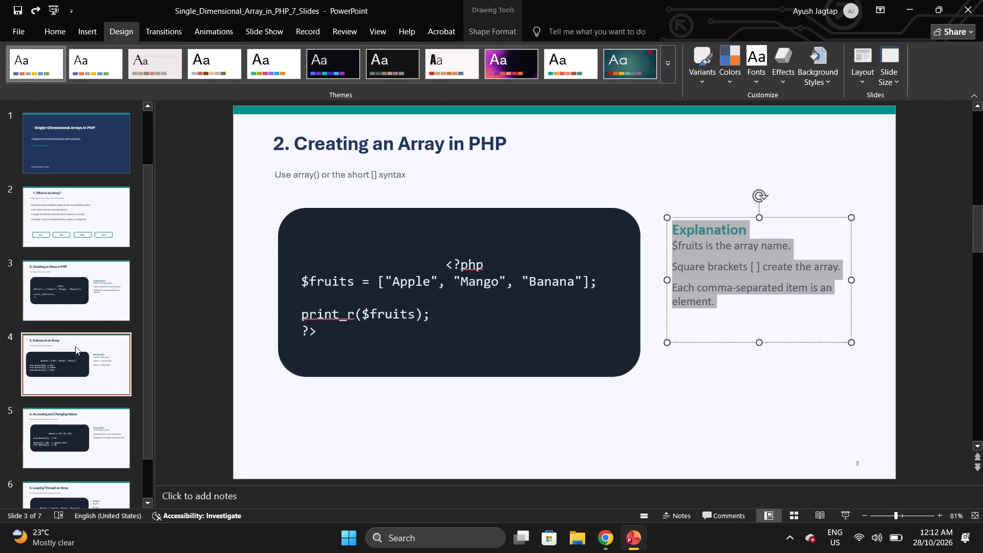
click(373, 171)
click(459, 141)
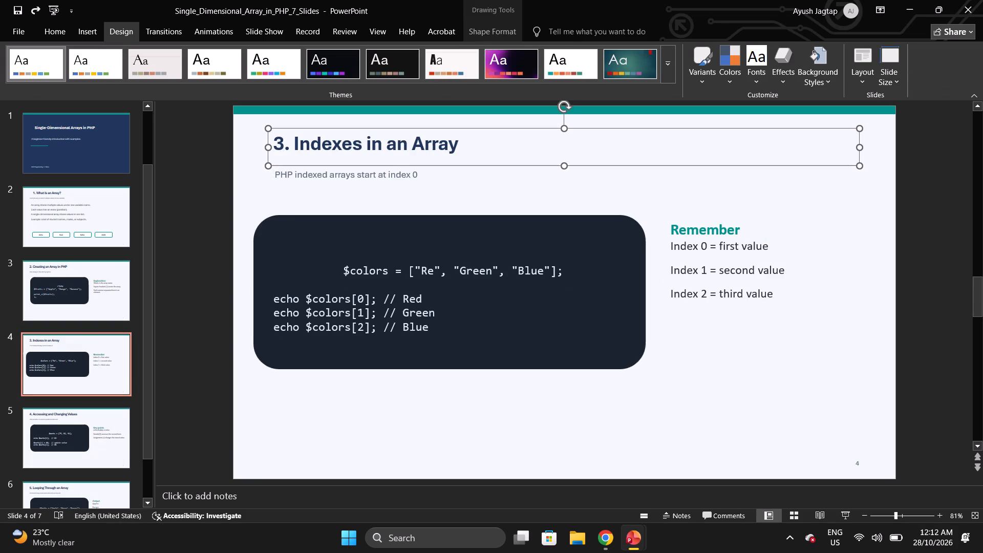
click(459, 146)
drag(457, 145, 287, 148)
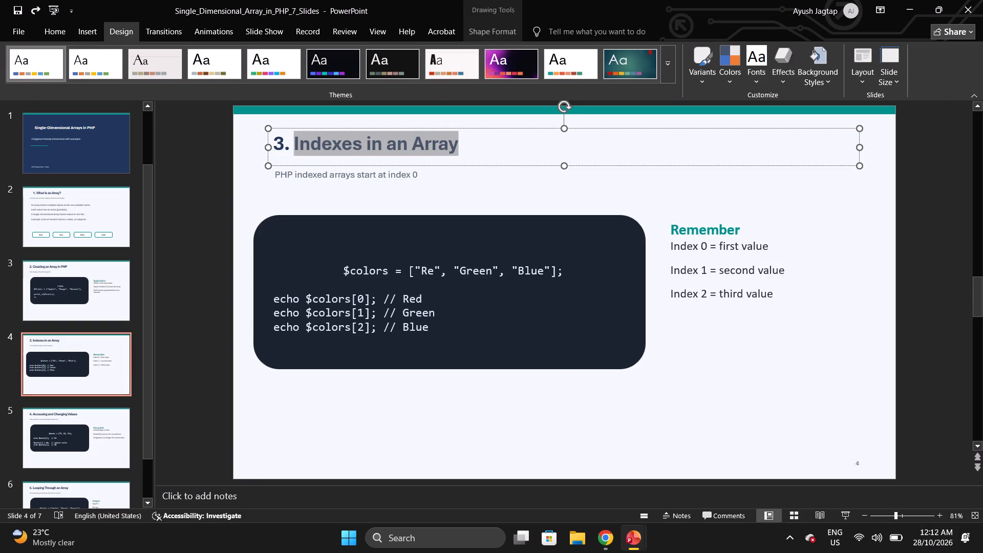
drag(287, 148, 272, 148)
key(ctrl+c)
key(ctrl+c)
key(alt+Tab)
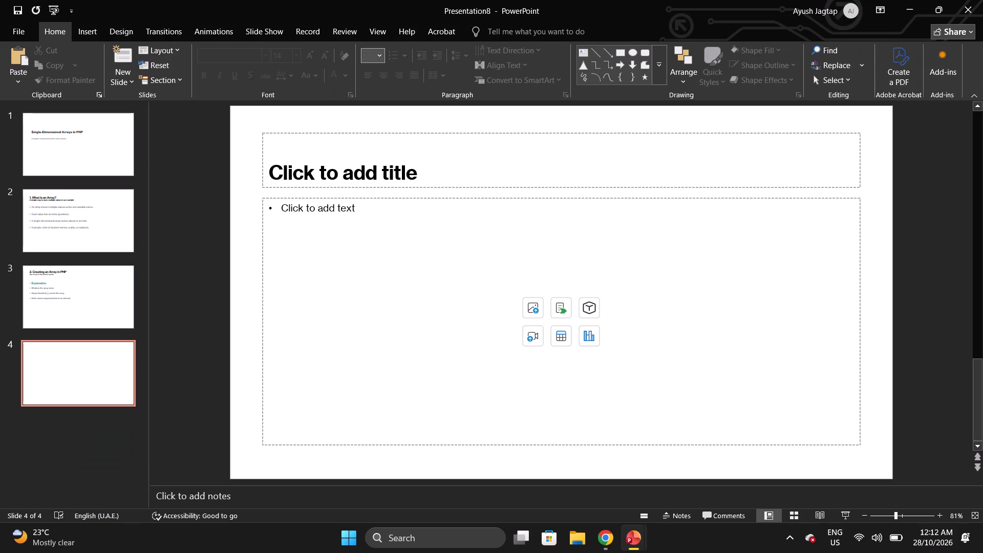
ctrl+click(293, 178)
key(ctrl+v)
Copy the subtitle text "PHP indexed arrays start at index 0" from slide 4 of the source deck.
key(alt+Tab)
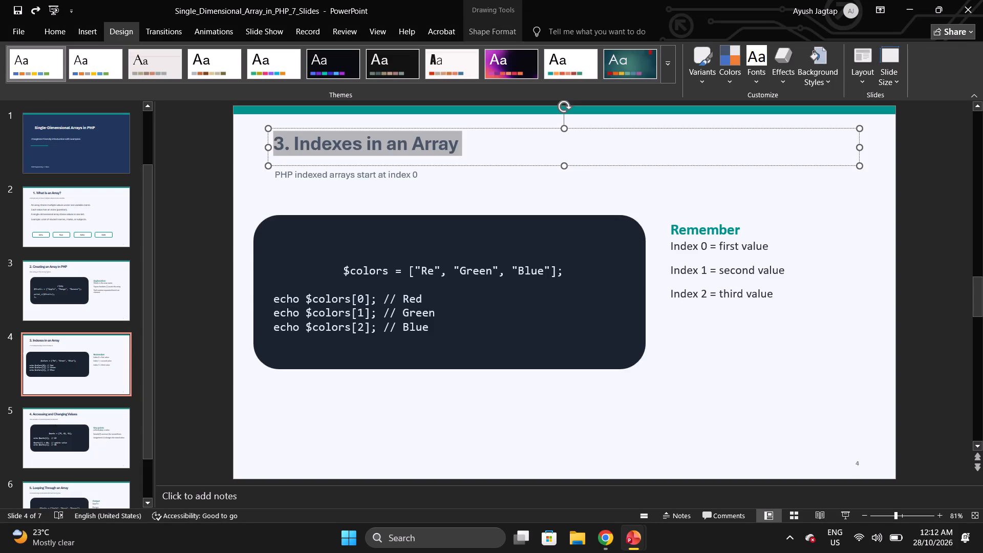
key(alt+Tab)
key(alt+Tab)
key(alt+Tab)
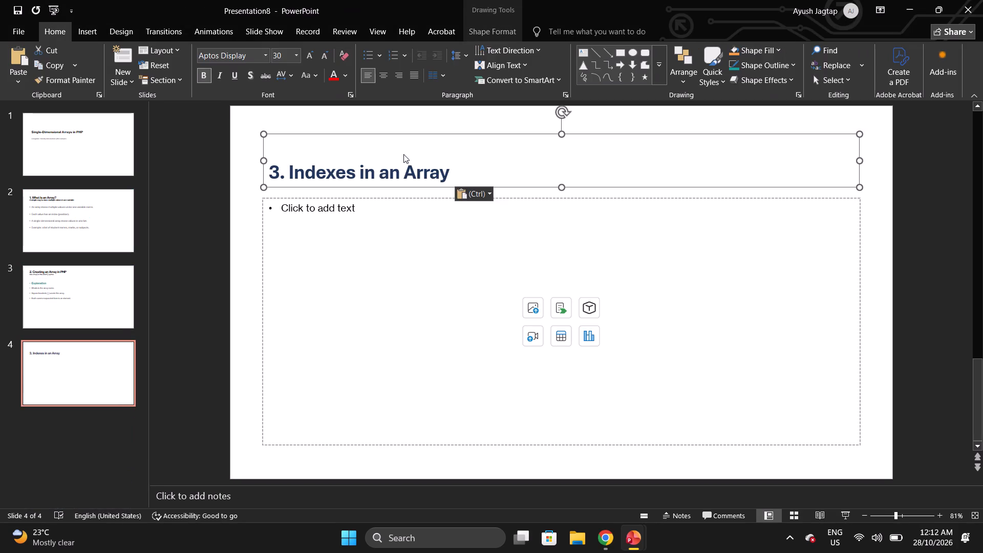
click(457, 173)
click(460, 173)
click(451, 172)
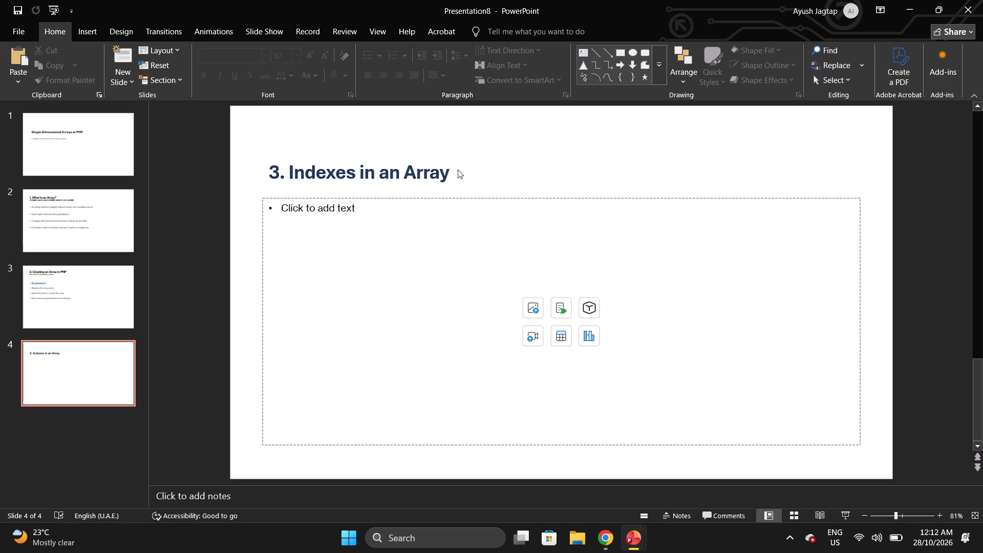
key(alt+Tab)
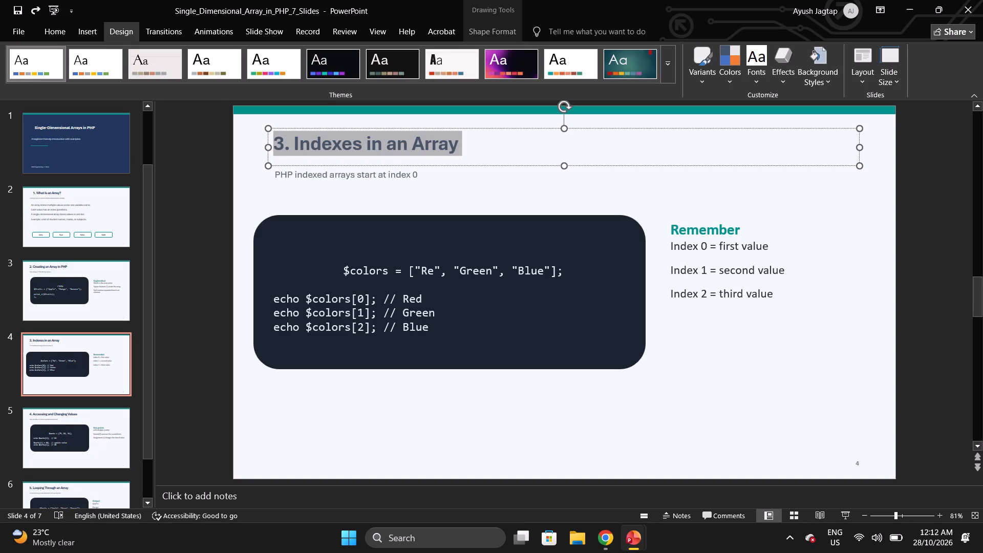
click(437, 169)
click(420, 175)
click(421, 175)
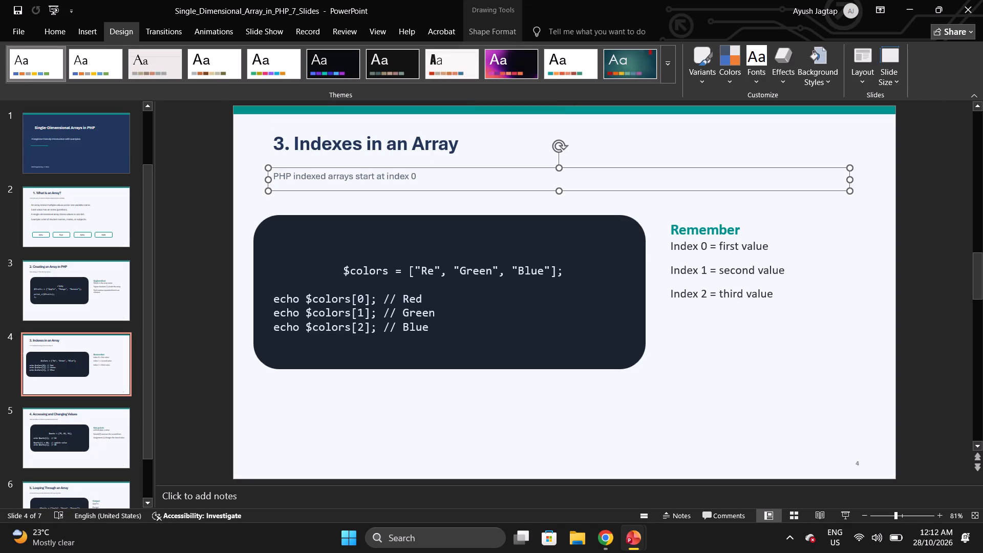
drag(417, 176, 411, 177)
click(417, 175)
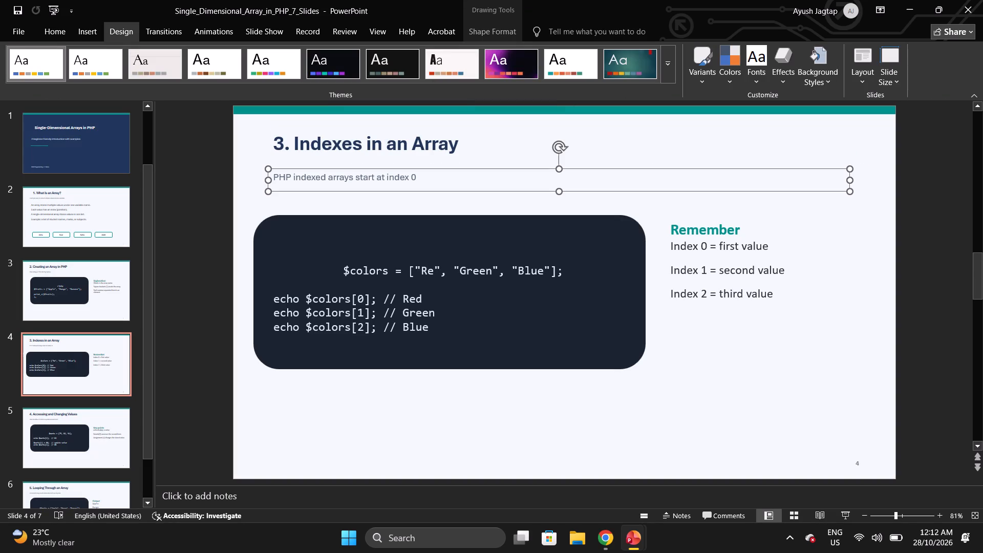
drag(414, 177, 279, 176)
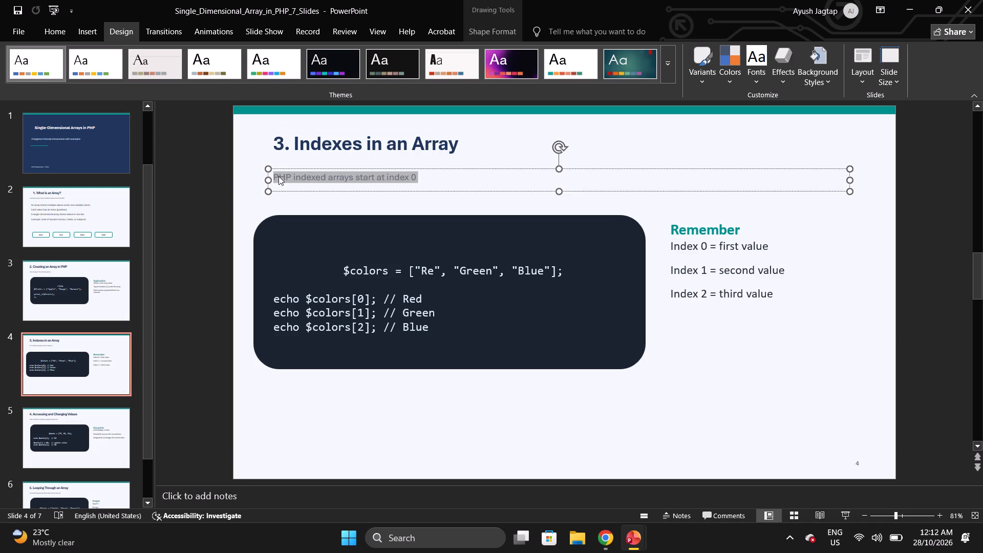
key(ctrl+c)
In the new presentation, make slide 4's title box shorter and higher, and place the cursor at the end of its title.
key(alt+Tab)
click(404, 179)
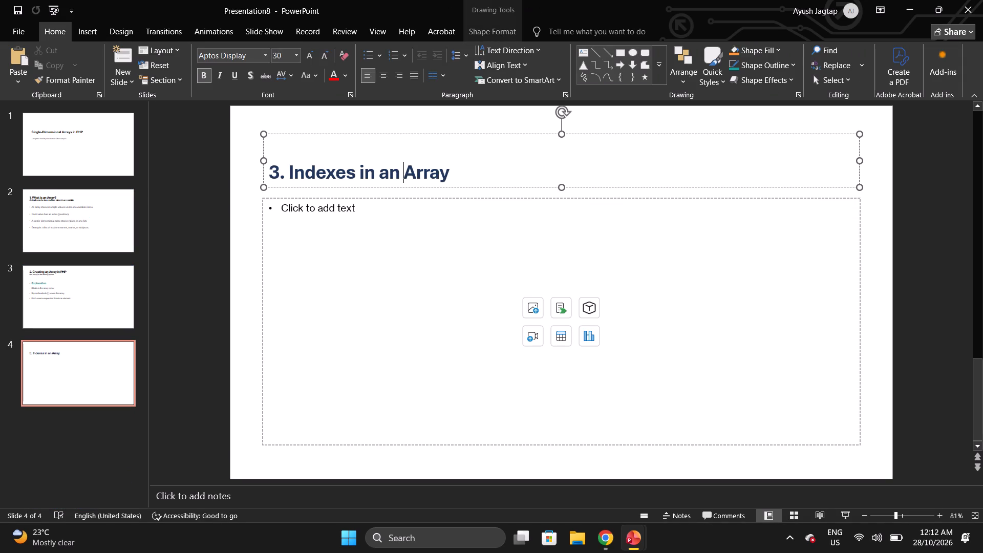
click(271, 175)
key(BackSpace)
key(BackSpace)
key(BackSpace)
drag(562, 135, 563, 134)
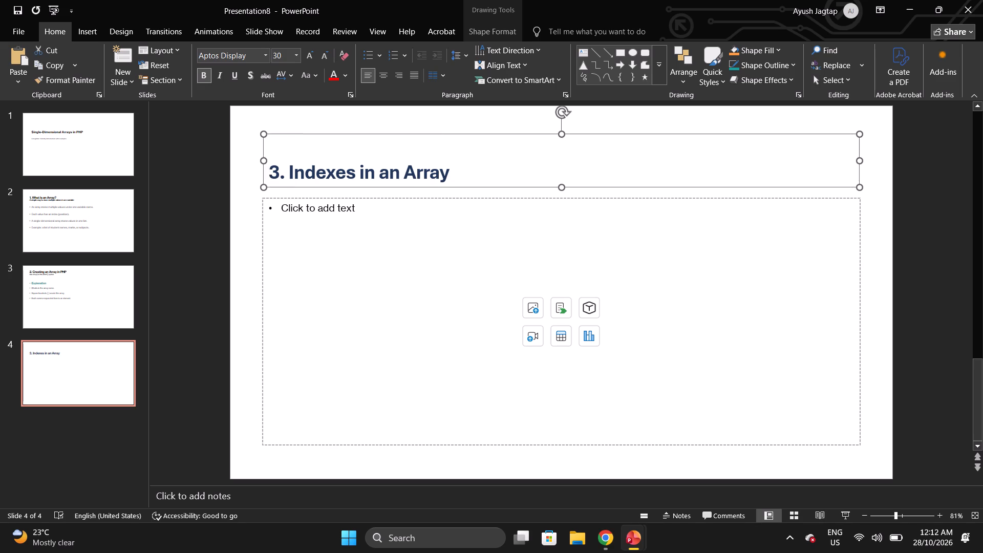
drag(563, 134, 565, 119)
drag(562, 186, 562, 196)
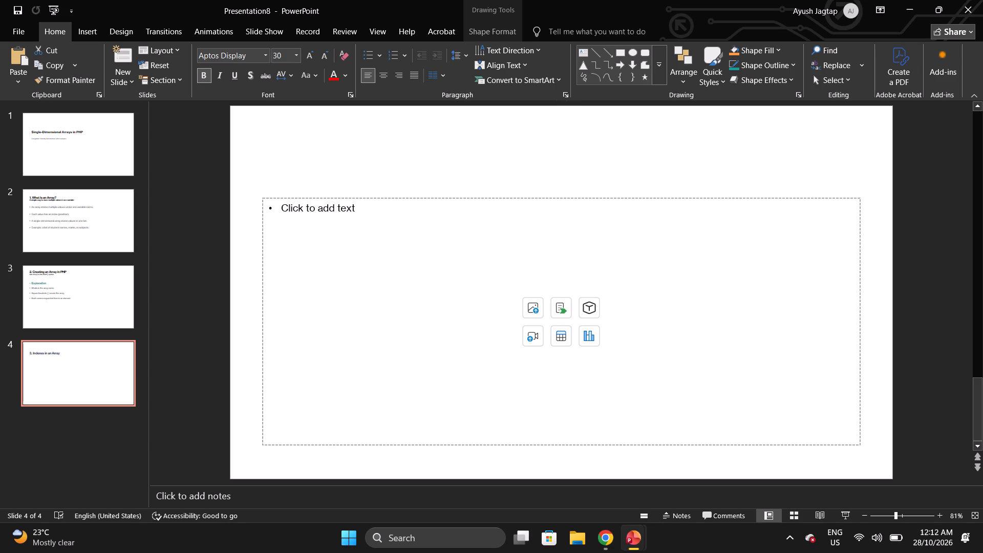
drag(562, 196, 565, 154)
click(528, 140)
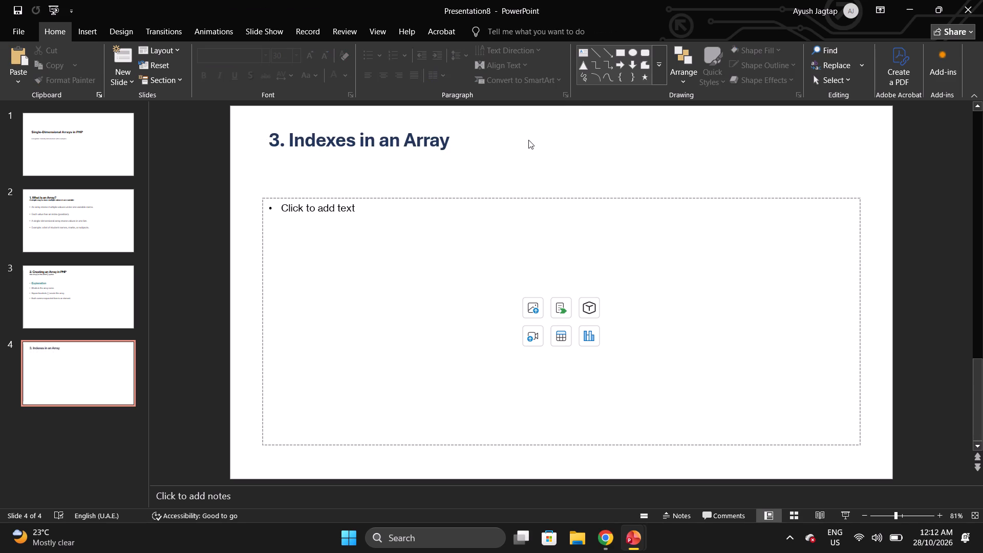
click(490, 140)
click(455, 140)
click(446, 143)
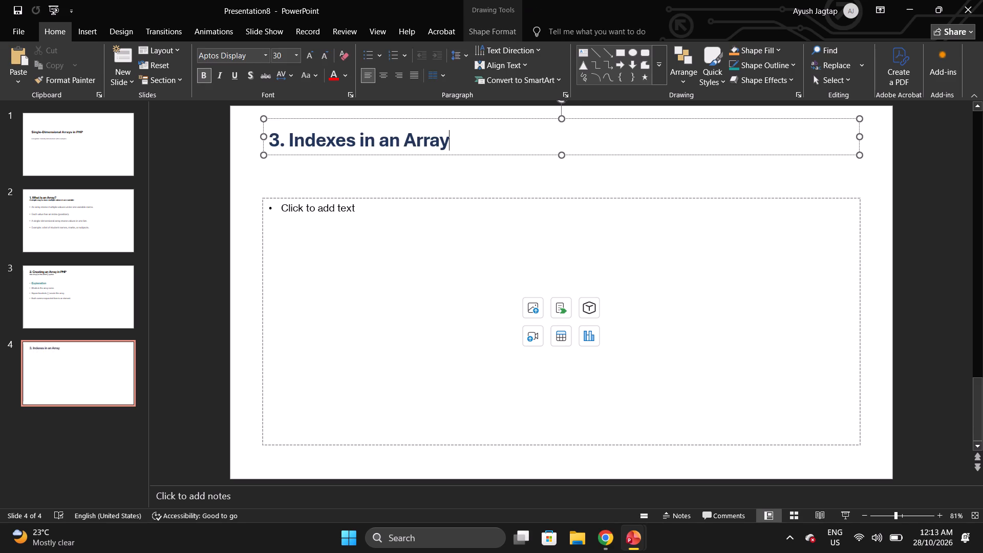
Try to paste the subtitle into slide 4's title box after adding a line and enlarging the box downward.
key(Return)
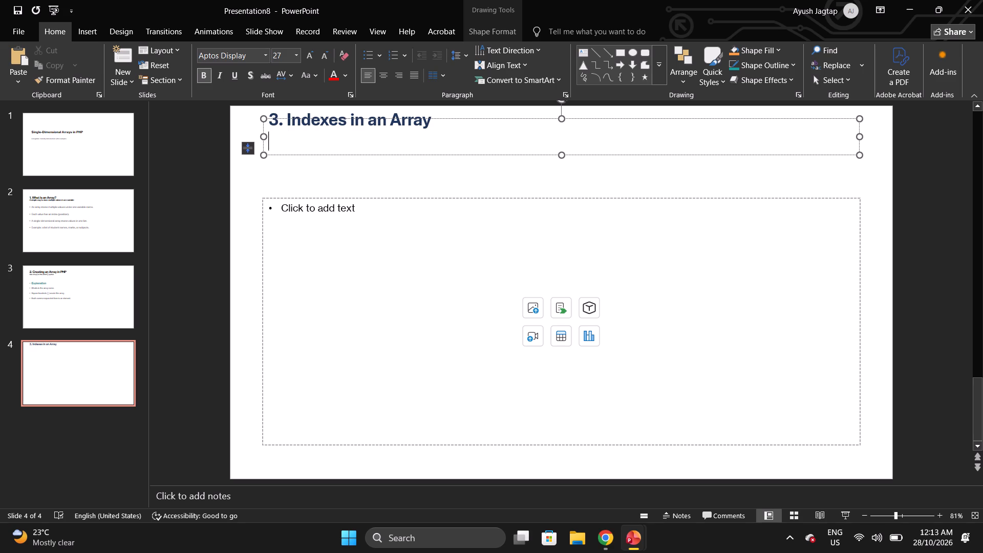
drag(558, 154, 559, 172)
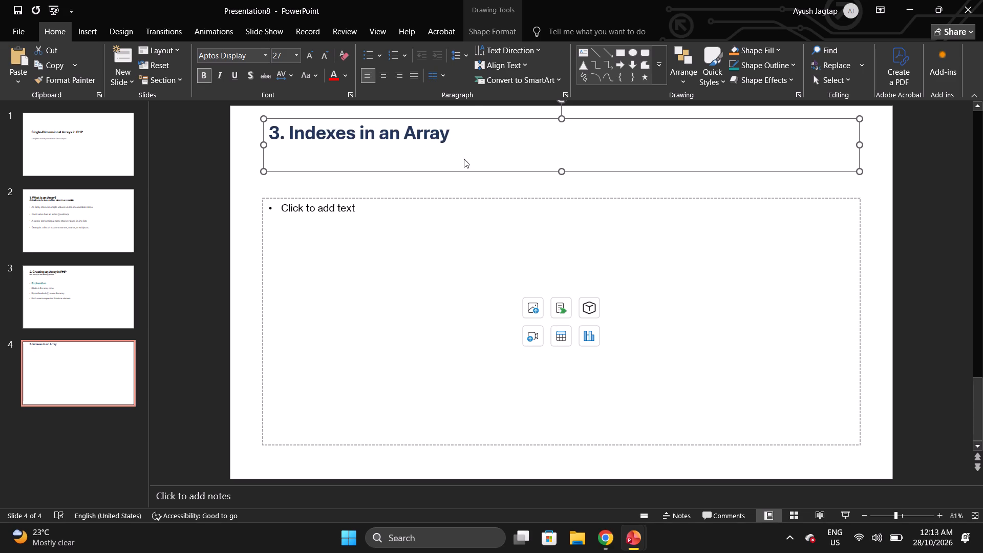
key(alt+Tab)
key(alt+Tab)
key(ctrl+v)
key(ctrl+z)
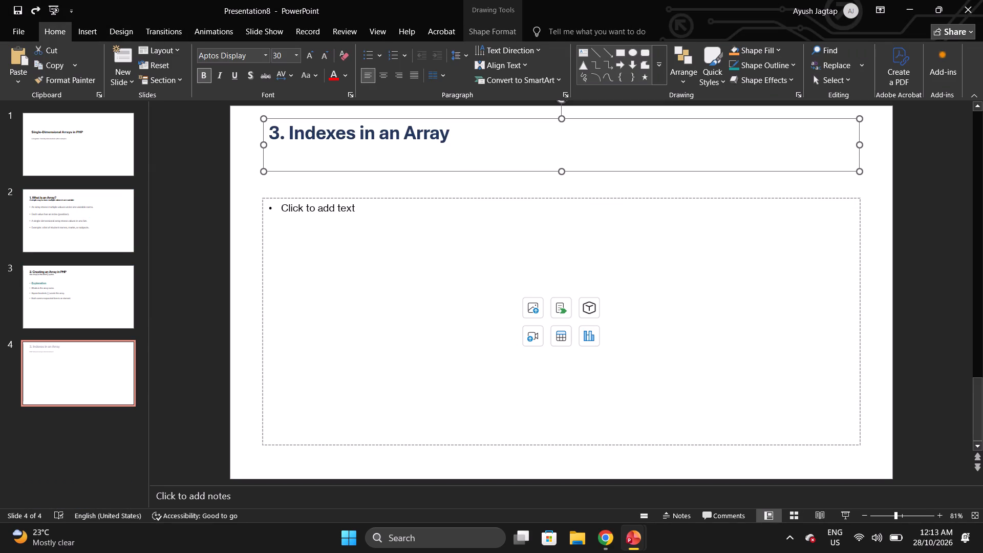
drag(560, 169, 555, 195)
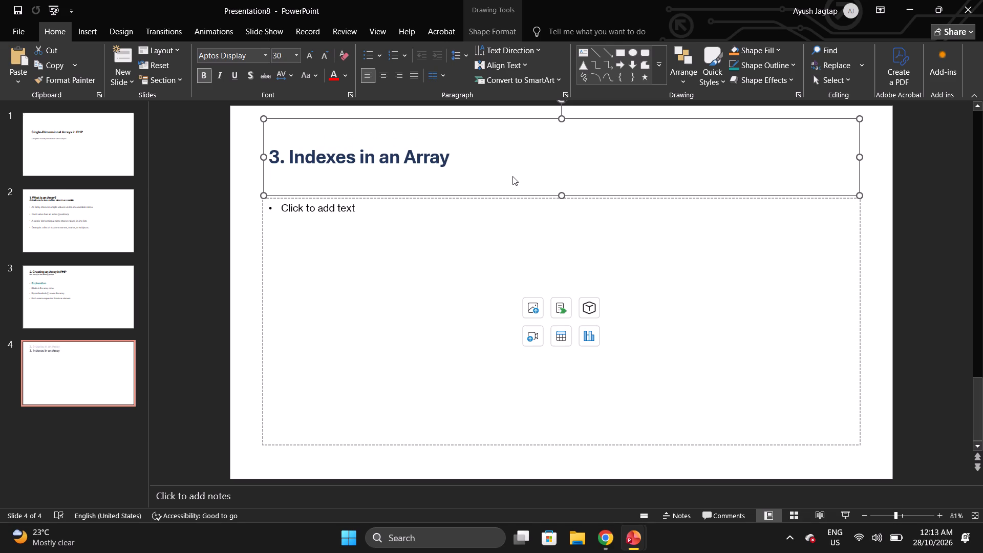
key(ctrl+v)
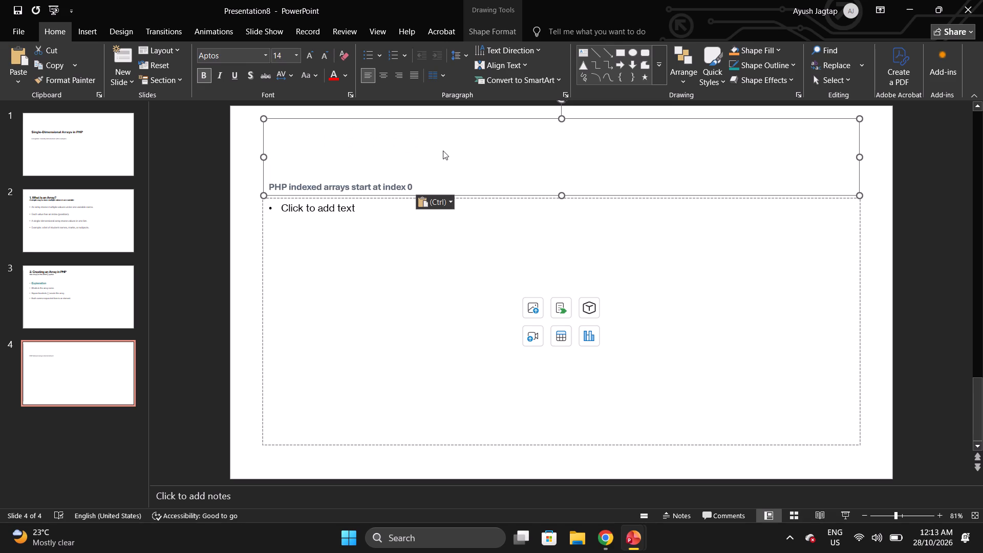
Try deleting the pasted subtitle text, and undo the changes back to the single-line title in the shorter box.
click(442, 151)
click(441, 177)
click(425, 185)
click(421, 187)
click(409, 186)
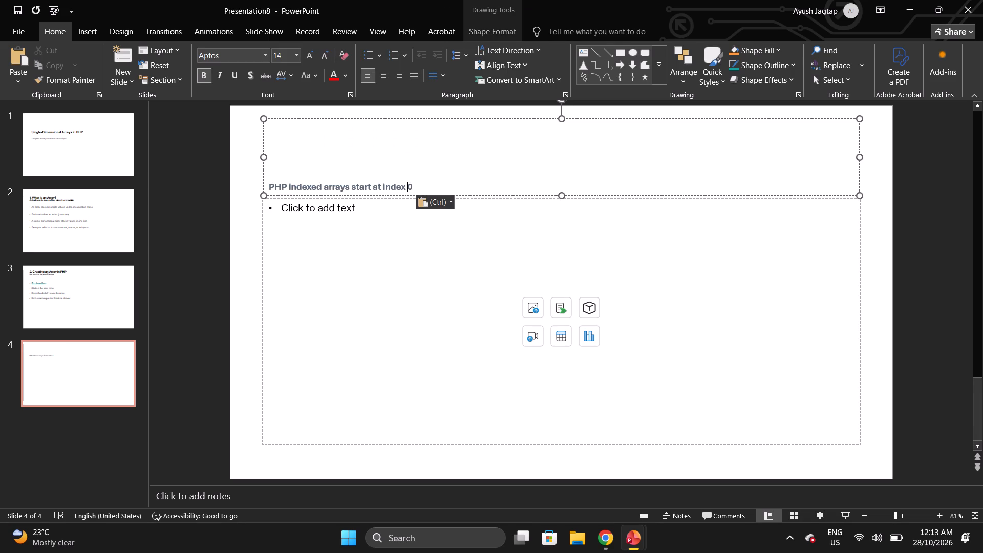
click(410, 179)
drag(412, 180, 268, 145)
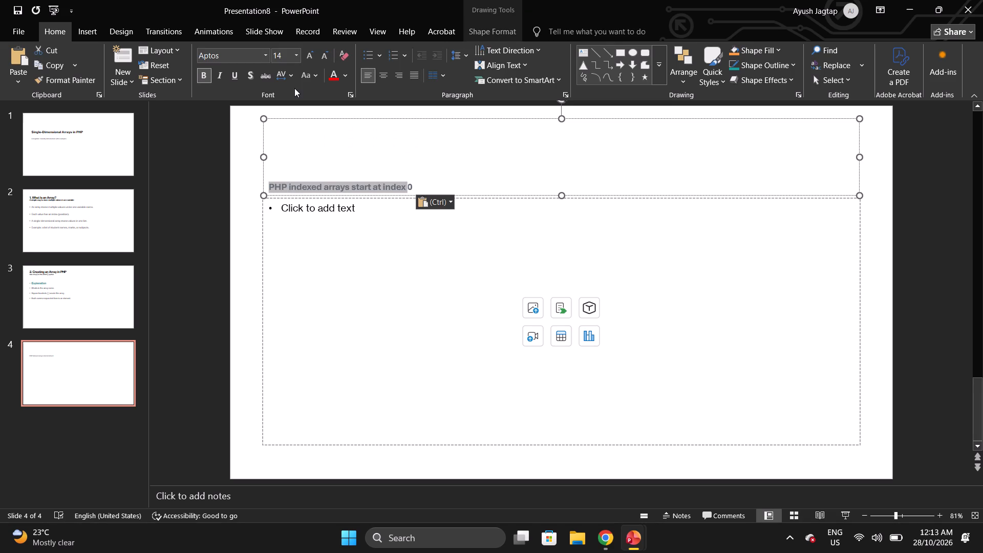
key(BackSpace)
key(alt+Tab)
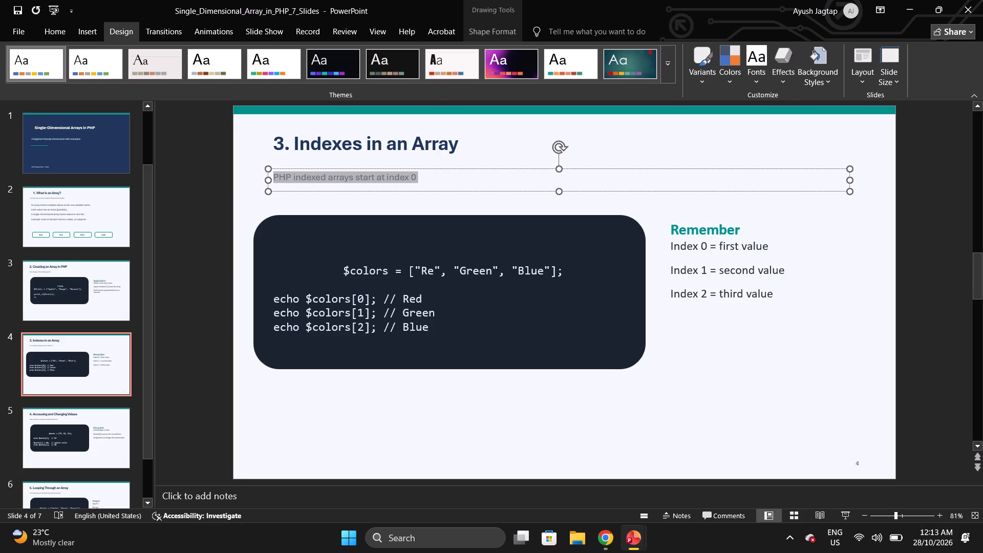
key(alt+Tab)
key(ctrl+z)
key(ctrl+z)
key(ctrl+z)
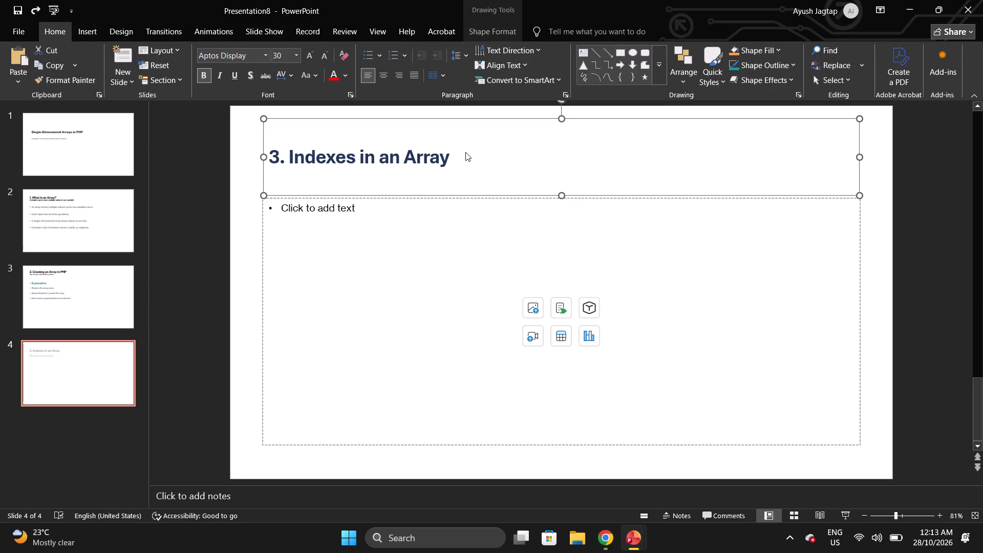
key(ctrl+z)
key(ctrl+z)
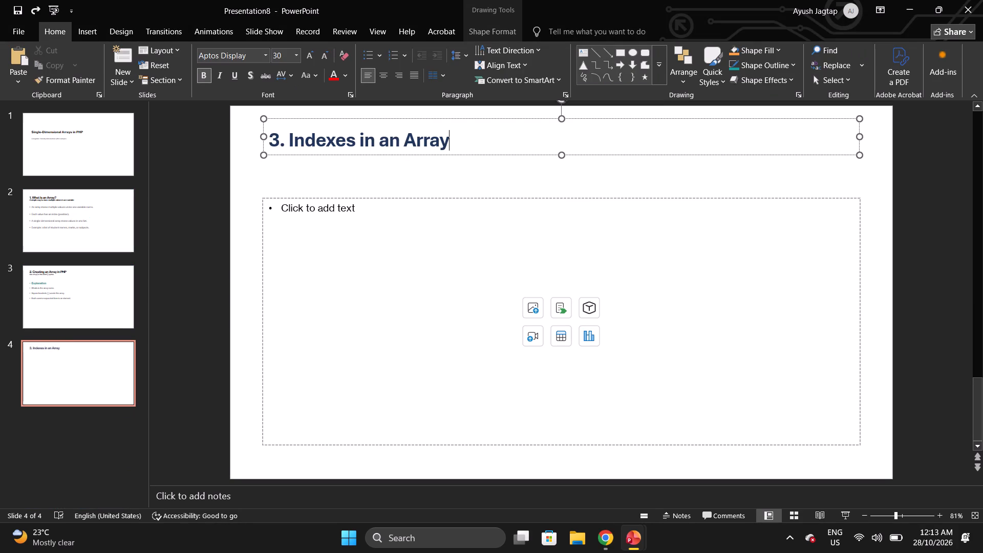
Paste the subtitle "PHP indexed arrays start at index 0" on a new line below slide 4's title and enlarge the title box downward.
key(Return)
key(ctrl+v)
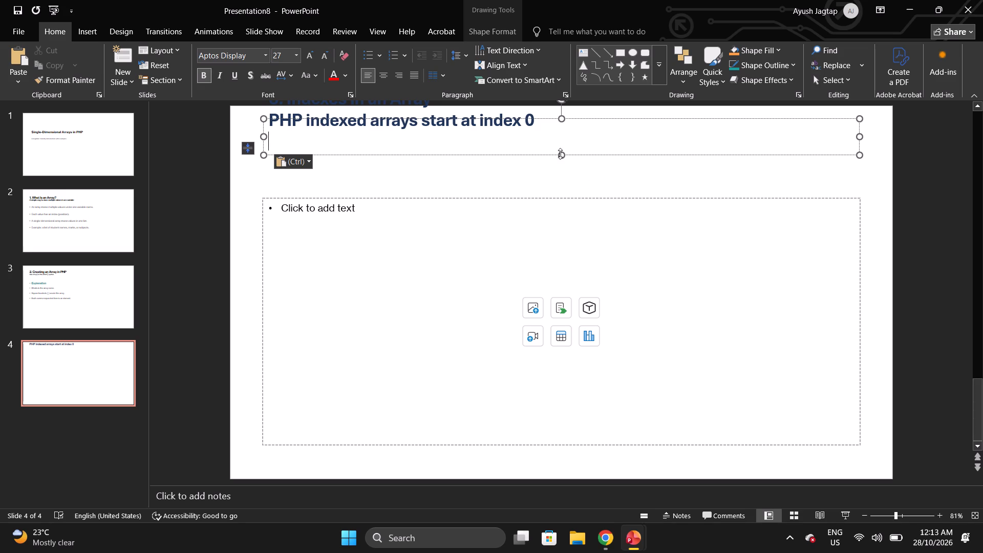
drag(562, 154, 562, 187)
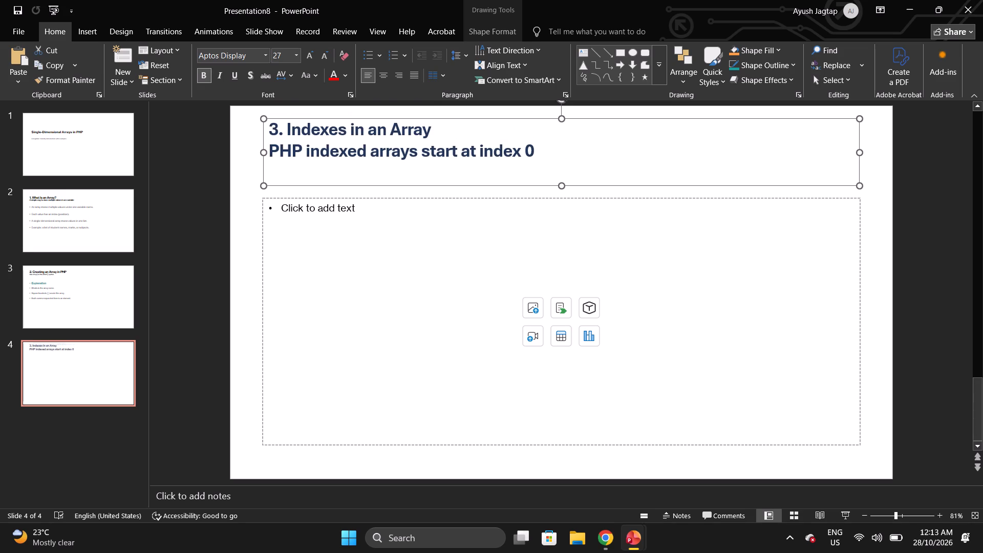
Set the font size of slide 4's subtitle line "PHP indexed arrays start at index 0" to 12.
click(535, 152)
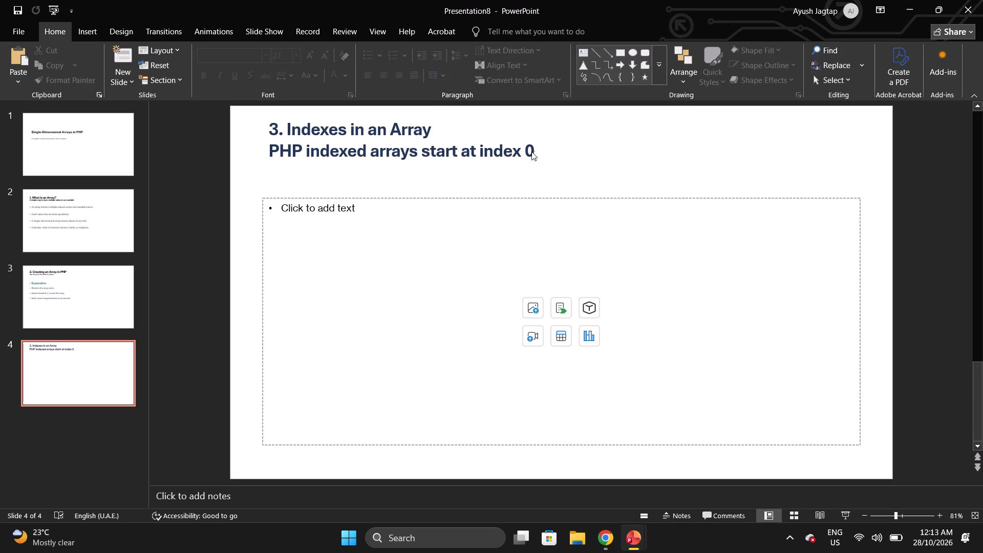
click(531, 151)
drag(537, 148, 270, 152)
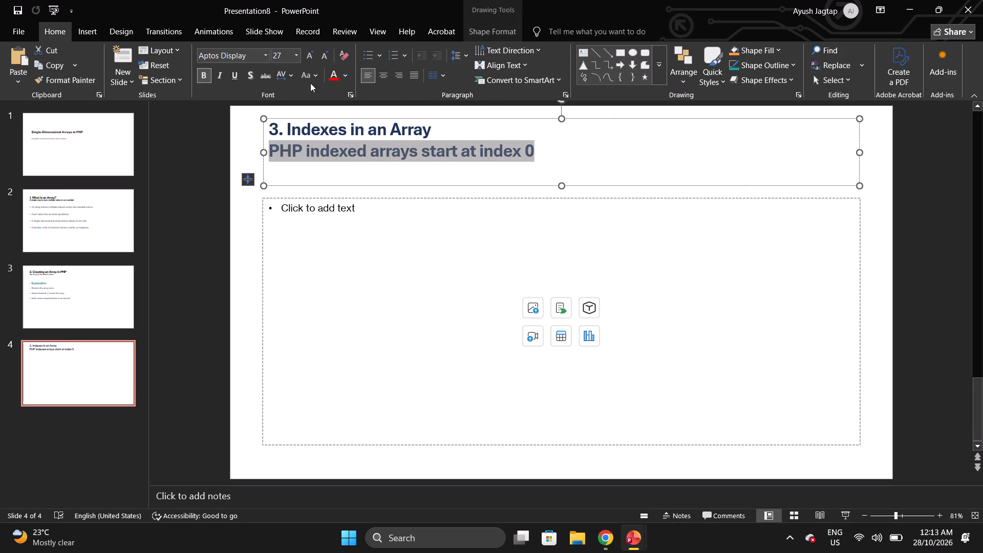
click(291, 54)
click(296, 55)
click(282, 144)
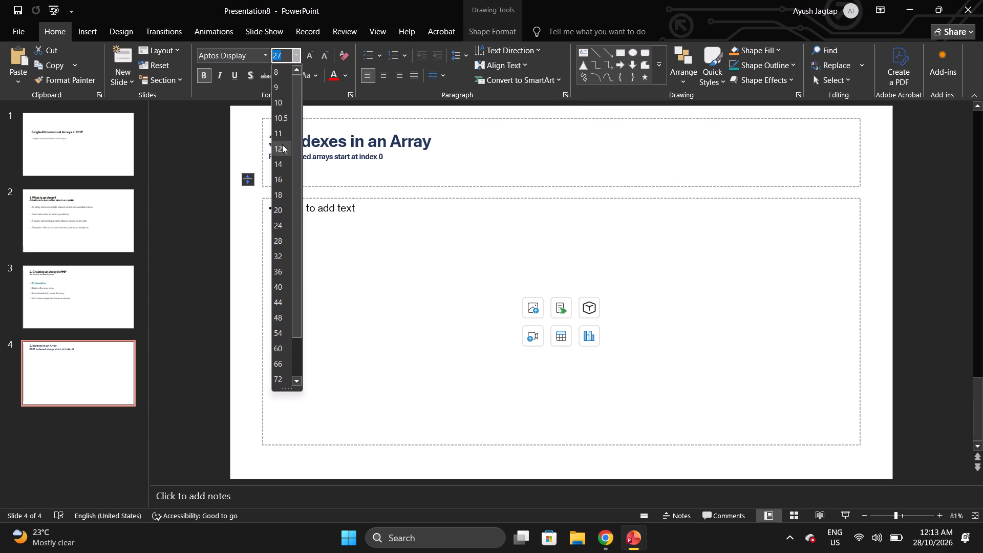
click(207, 208)
Copy the source slide 4 "Remember" heading and its three index lines into the new slide 4's body.
key(alt+Tab)
click(393, 306)
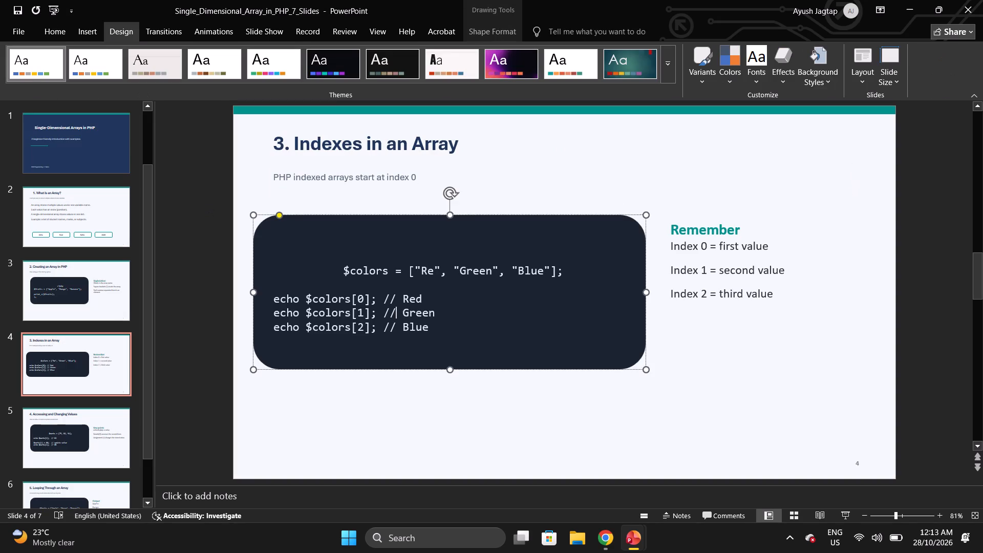
click(688, 296)
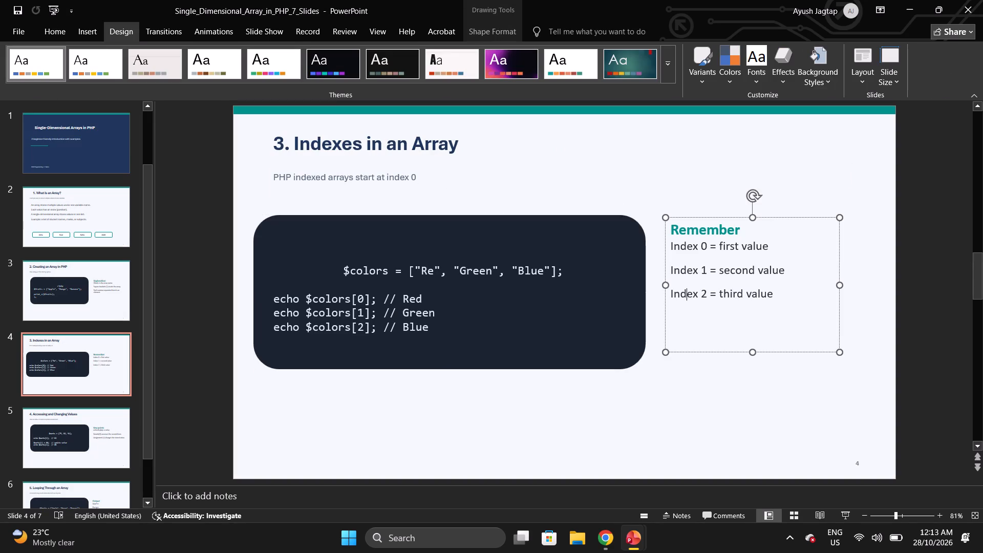
drag(773, 296, 660, 225)
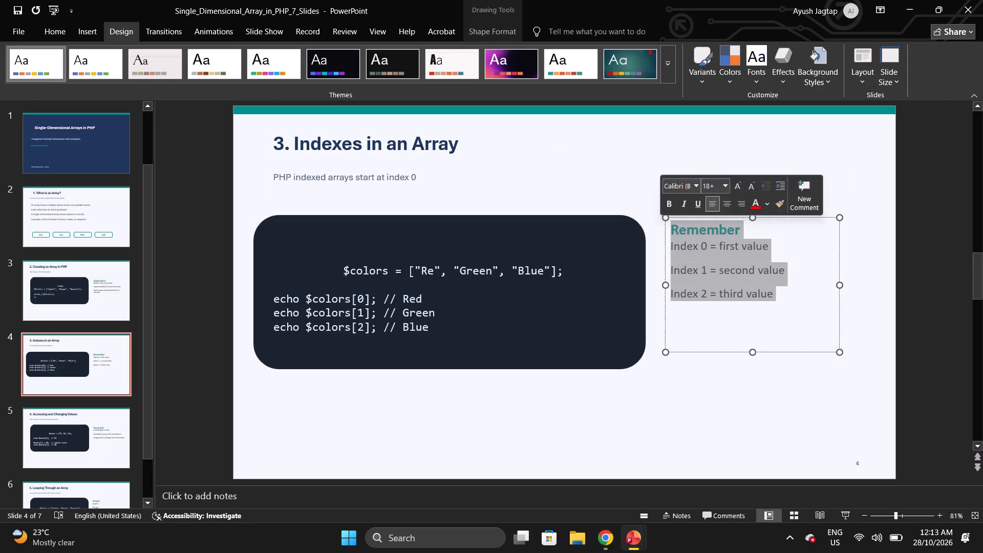
key(ctrl+c)
key(ctrl+c)
key(alt+Tab)
click(324, 248)
key(ctrl+v)
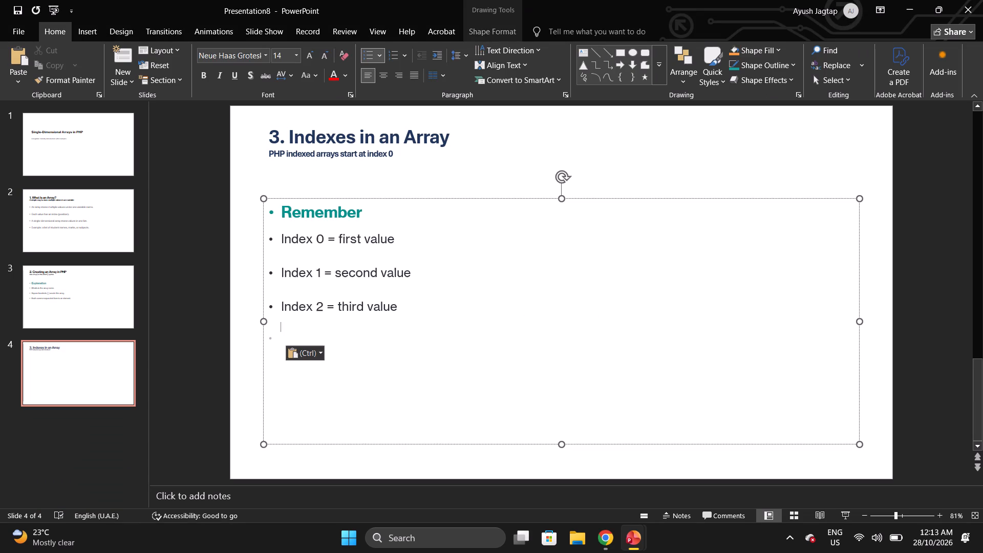
Add slide 5 to the new presentation and copy the title "4. Accessing and Changing Values" into it from source slide 5.
click(129, 58)
key(alt+Tab)
click(84, 434)
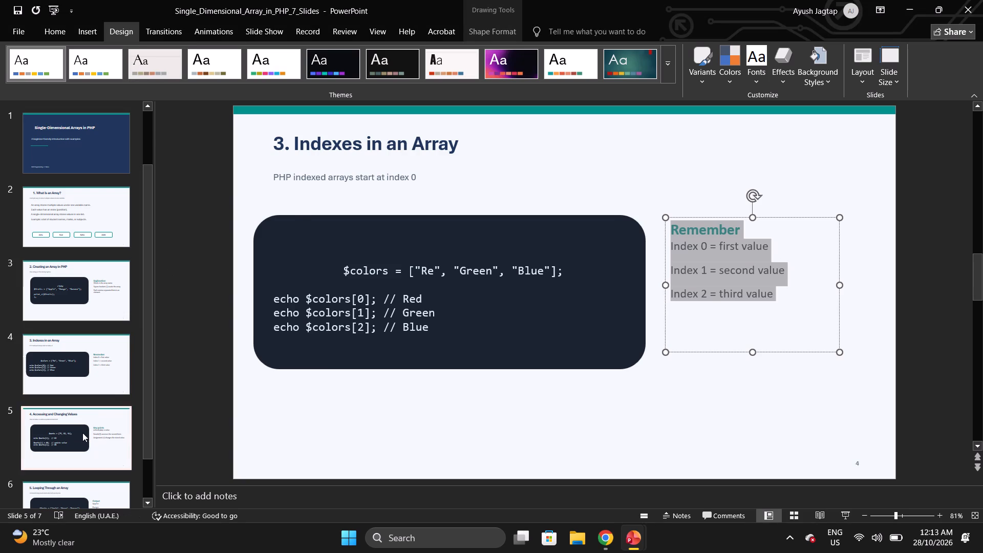
click(364, 138)
click(572, 143)
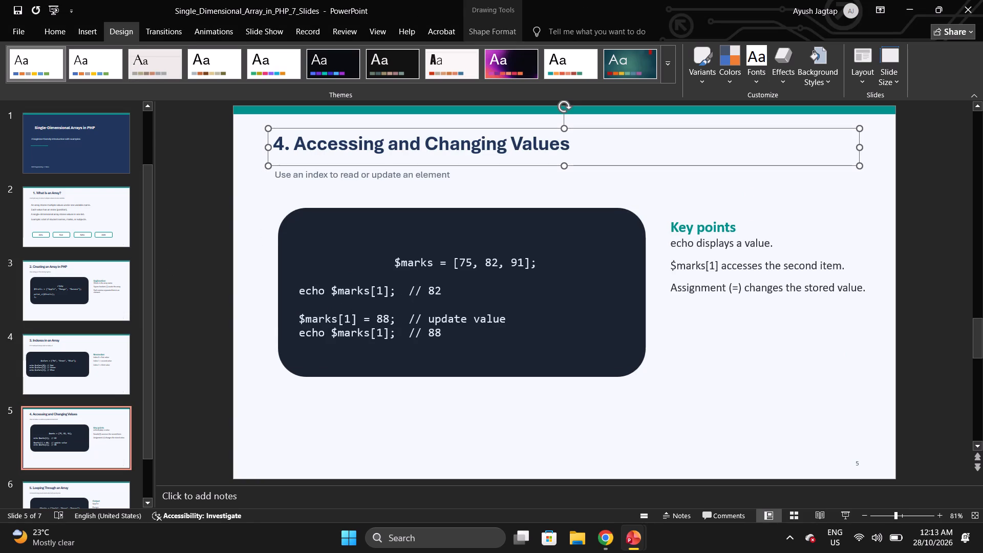
drag(570, 144, 190, 144)
key(ctrl+c)
key(alt+Tab)
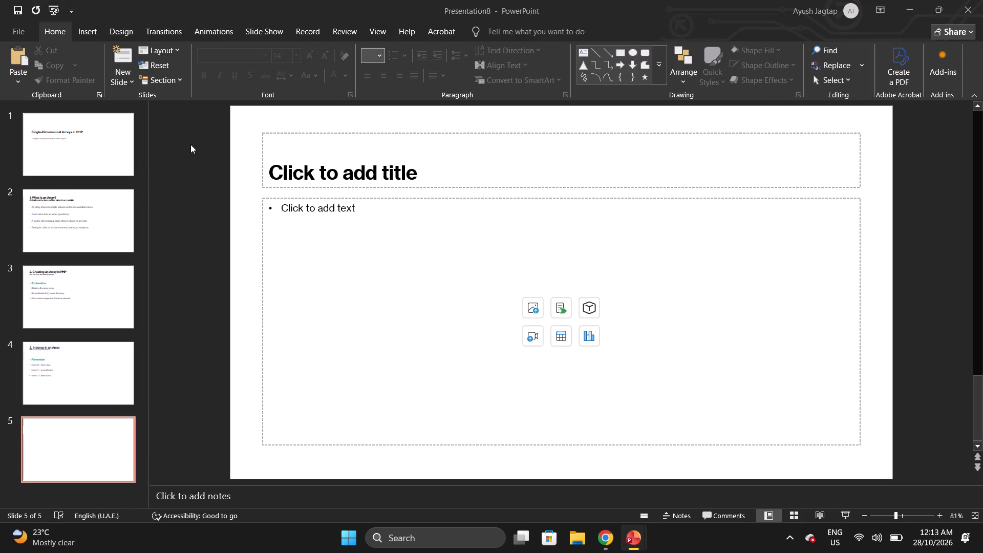
click(319, 179)
key(ctrl+v)
Copy the subtitle "Use an index to read or update an element" from source slide 5 to the line below new slide 5's title.
key(alt+Tab)
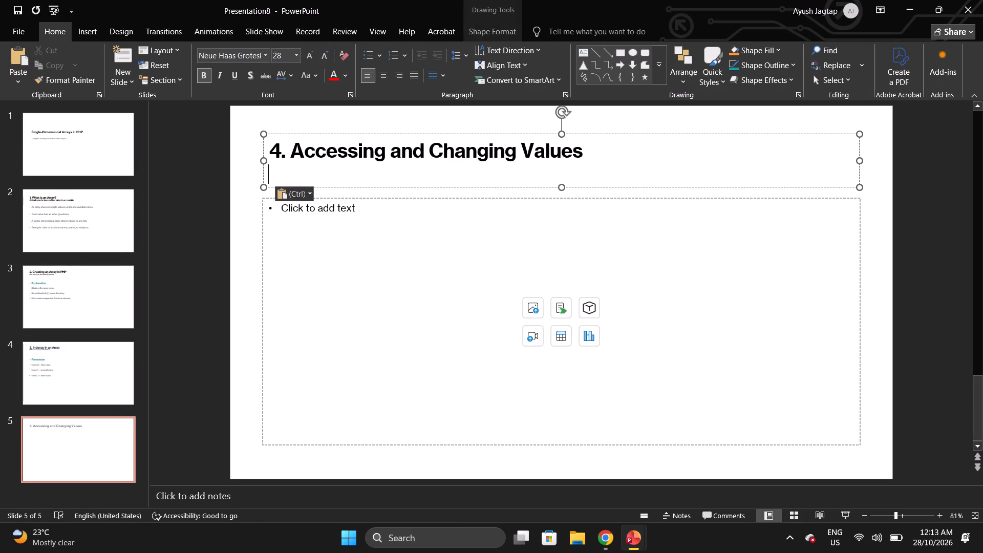
click(372, 199)
click(386, 175)
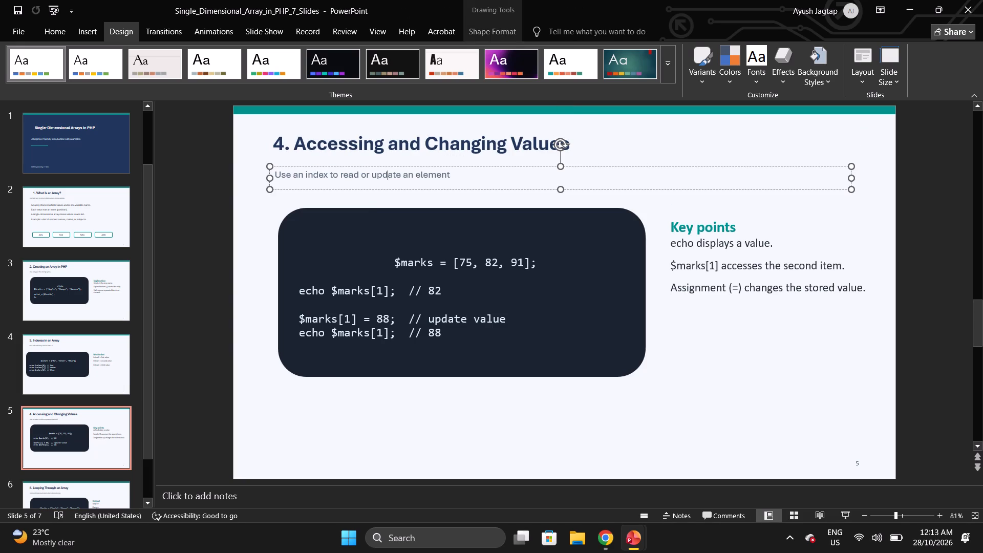
drag(447, 176, 411, 177)
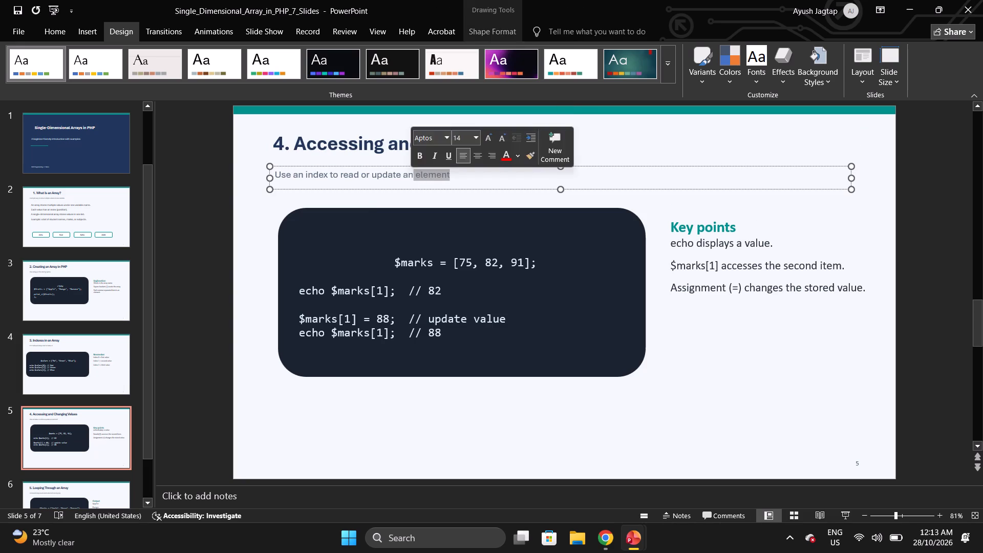
click(451, 175)
drag(450, 175, 433, 174)
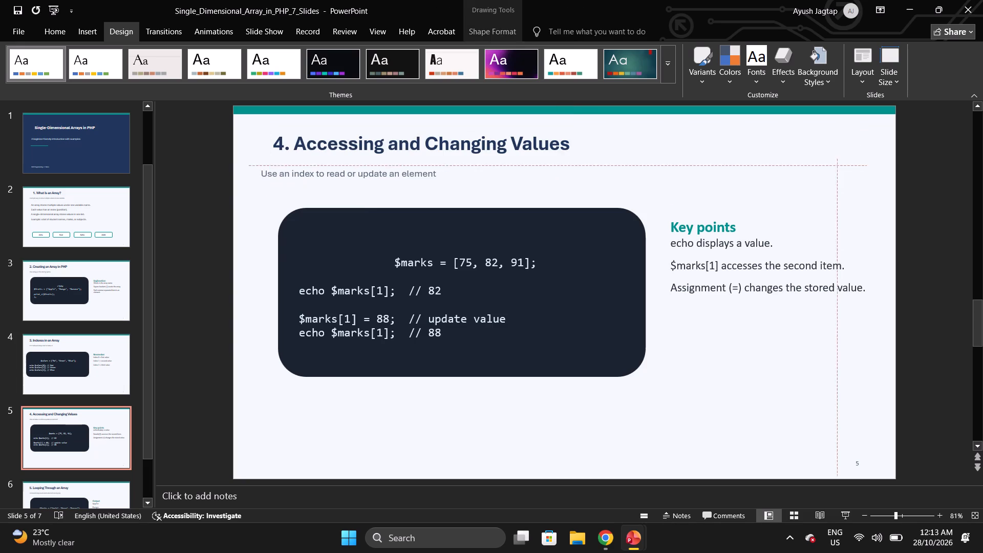
drag(433, 174, 444, 173)
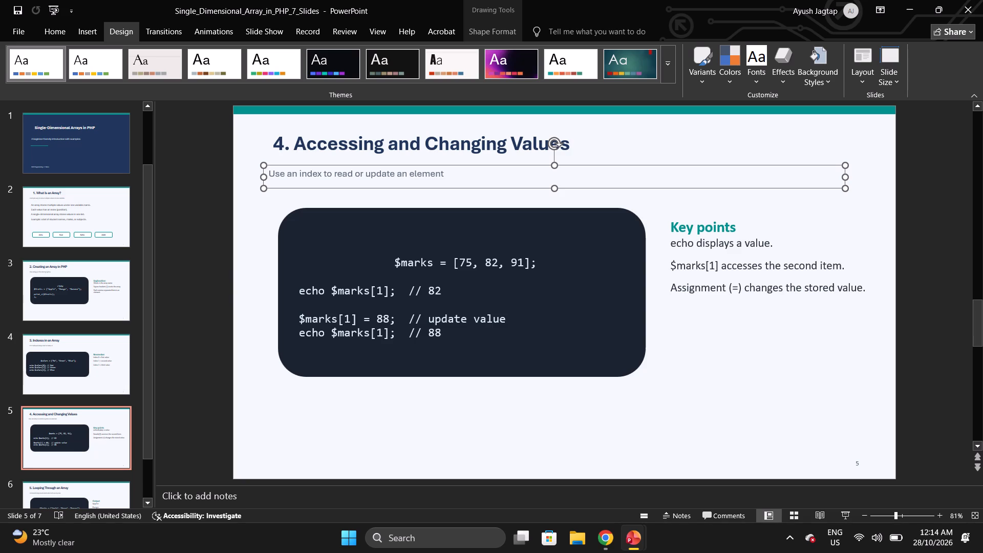
drag(443, 174, 273, 171)
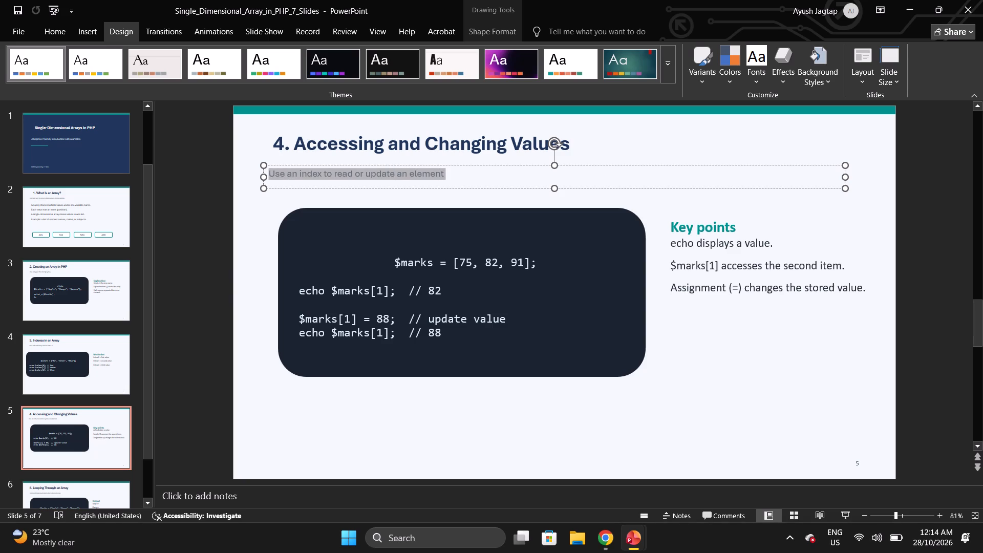
drag(273, 171, 266, 169)
key(ctrl+c)
key(ctrl+c)
key(alt+Tab)
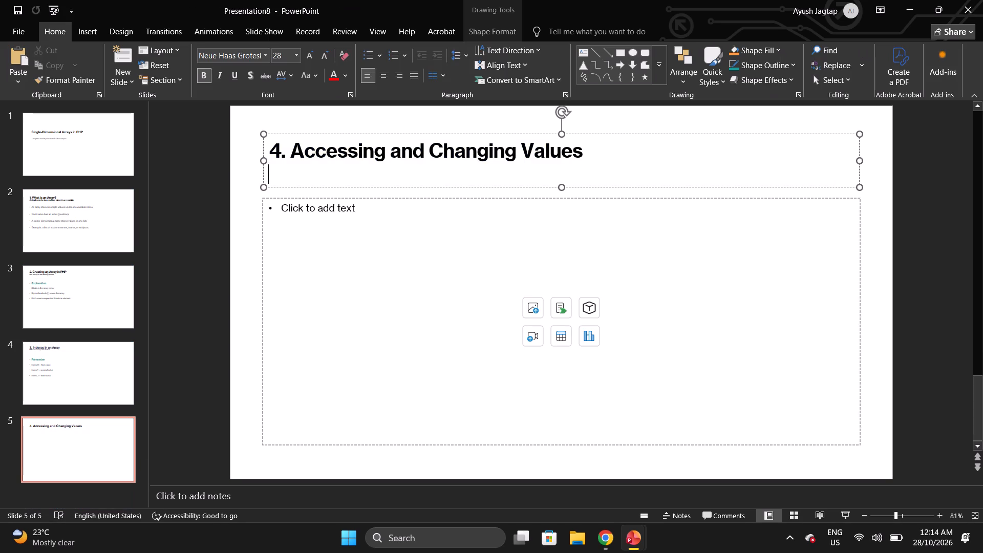
click(319, 205)
click(315, 172)
key(ctrl+v)
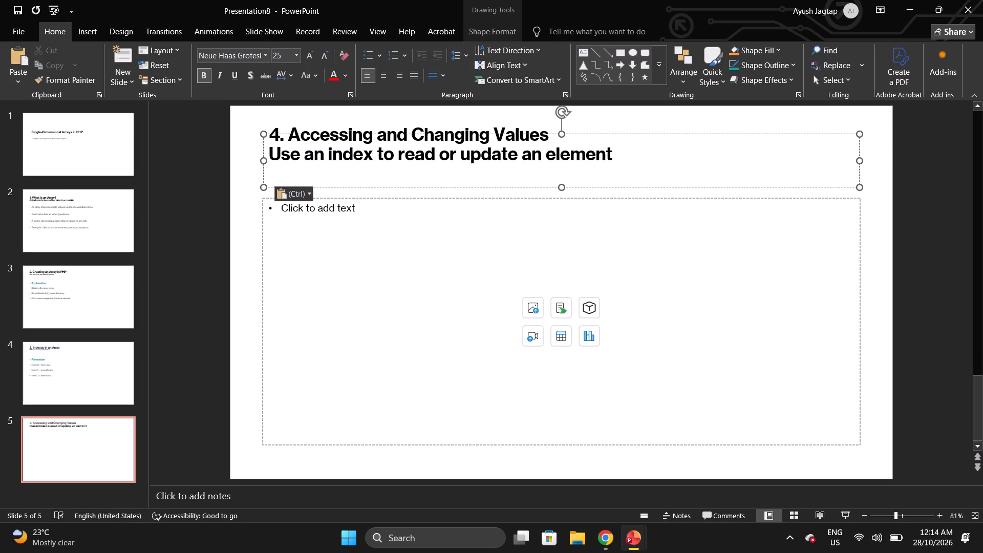
Set the font size of slide 5's subtitle line "Use an index to read or update an element" to 14.
drag(621, 155, 289, 156)
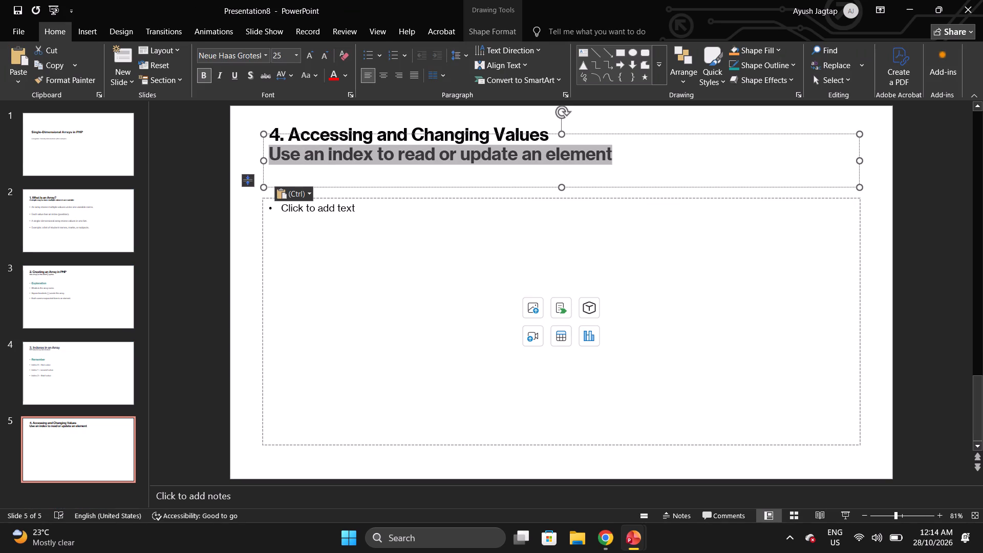
drag(289, 156, 280, 156)
click(300, 60)
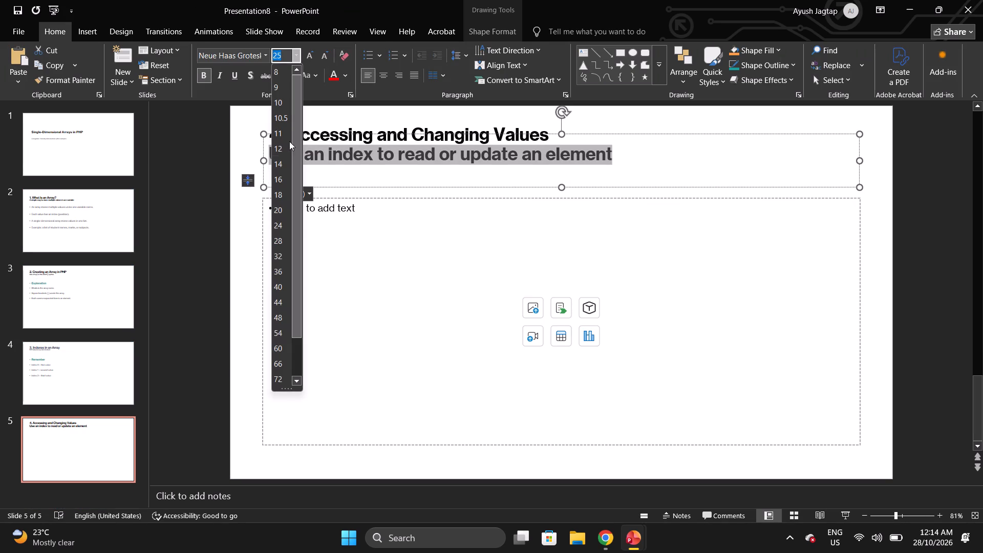
click(283, 163)
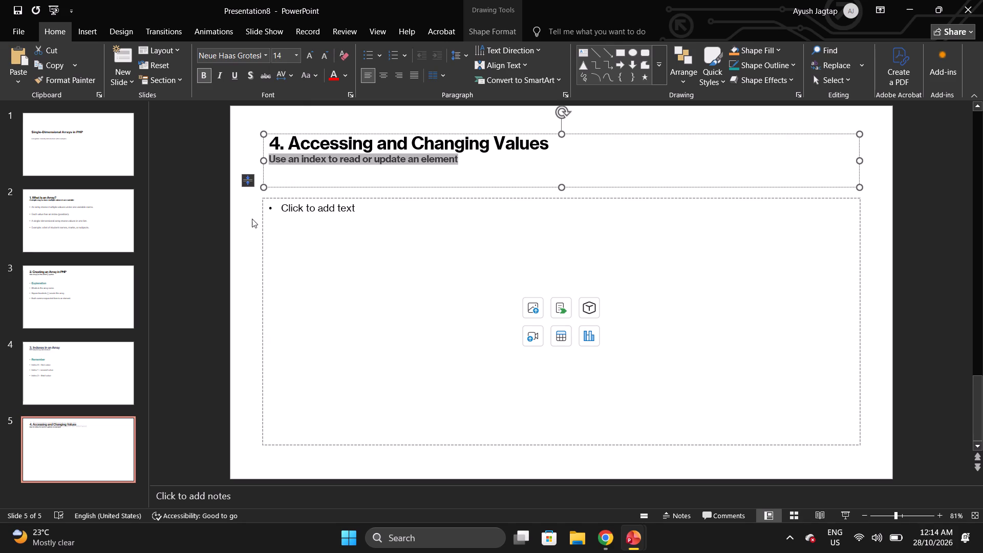
click(252, 219)
Copy the source slide 5 "Key points" heading and its three explanatory lines into the new slide 5's body.
click(291, 209)
key(alt+Tab)
click(829, 309)
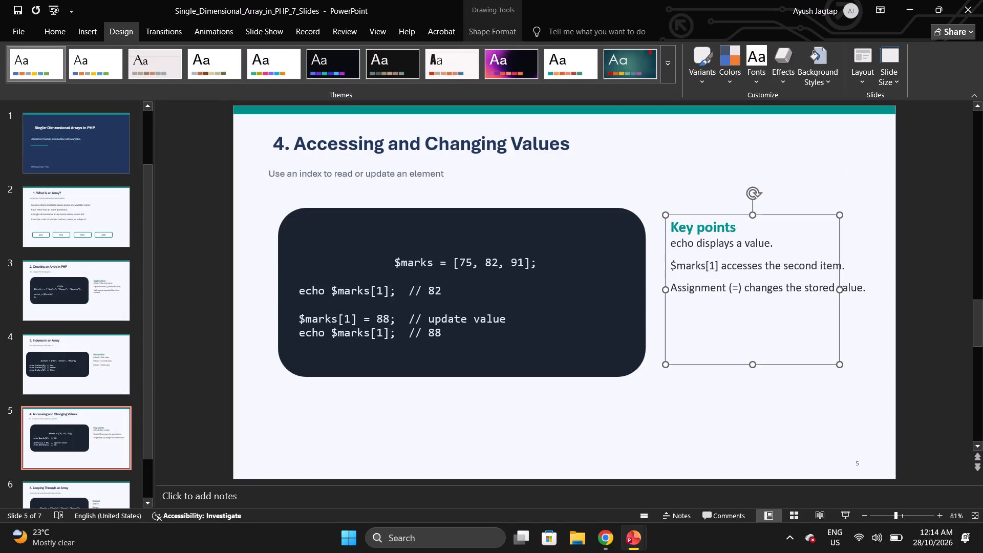
click(879, 293)
click(853, 285)
drag(861, 285, 713, 240)
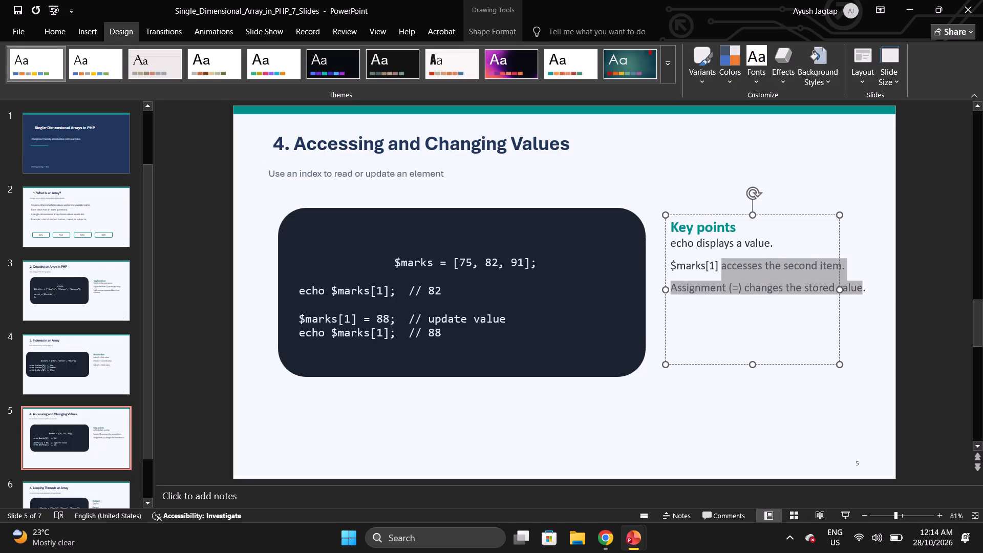
drag(713, 240, 660, 216)
key(ctrl+c)
key(alt+Tab)
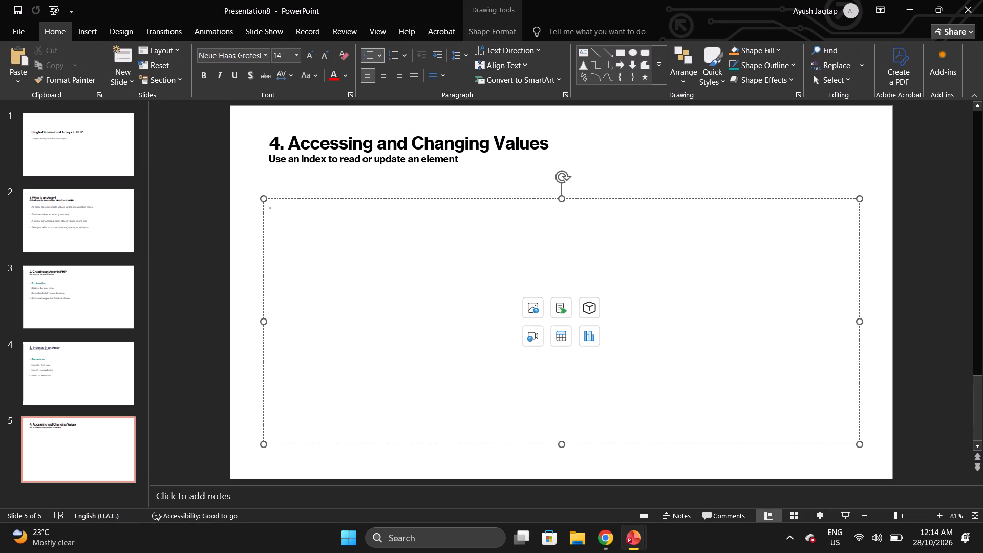
key(ctrl+v)
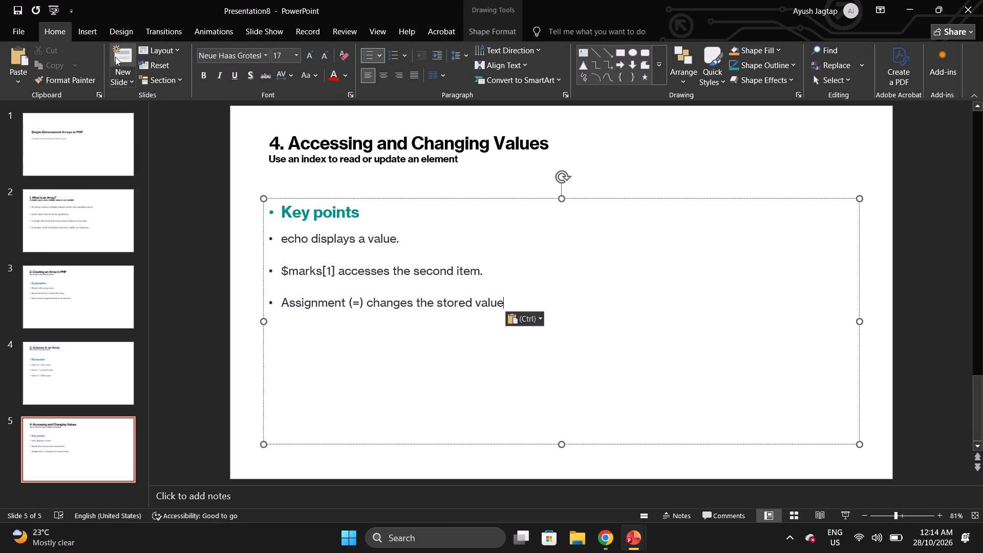
Add slide 6 to the new presentation and copy the title "5. Looping Through an Array" into it from source slide 6.
click(115, 57)
key(alt+Tab)
scroll(76, 420, down, 2)
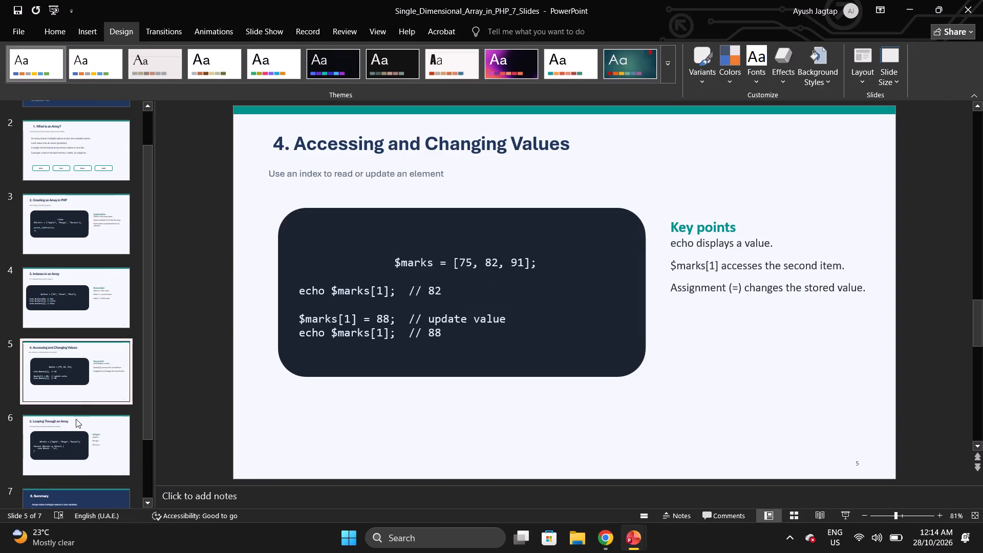
click(76, 425)
click(441, 166)
click(516, 147)
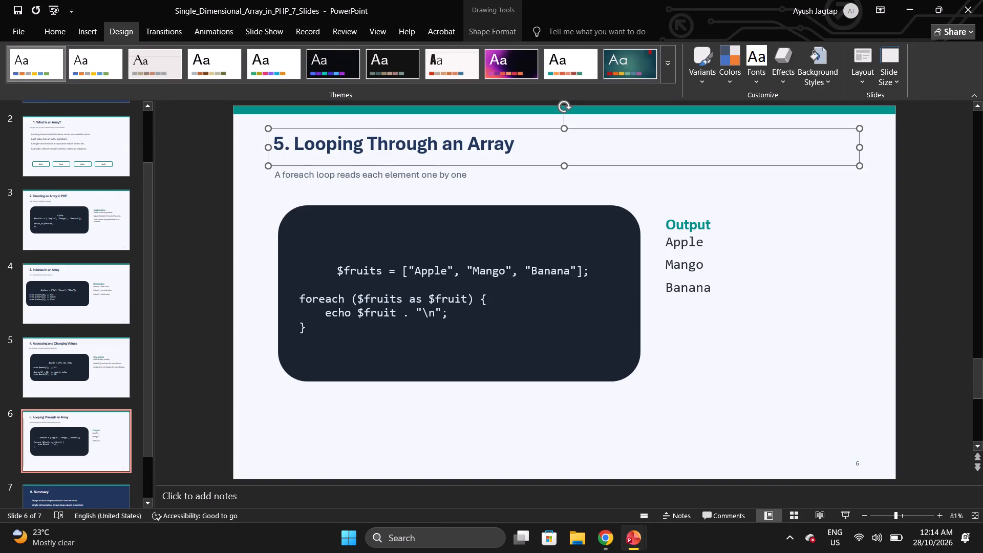
drag(516, 145, 510, 145)
drag(509, 145, 319, 147)
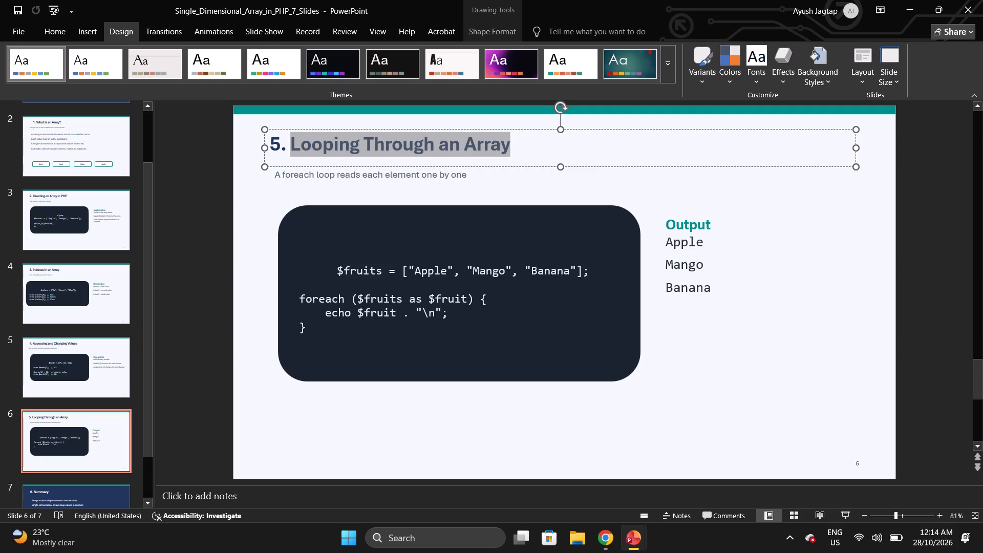
click(298, 147)
drag(270, 140, 396, 138)
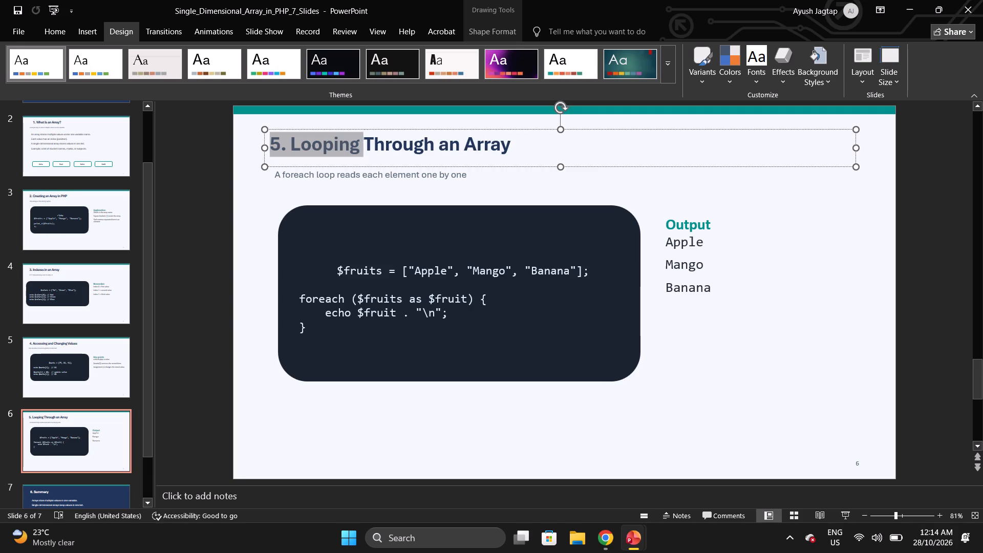
drag(396, 138, 518, 138)
key(ctrl+c)
key(alt+Tab)
ctrl+click(457, 164)
key(ctrl+v)
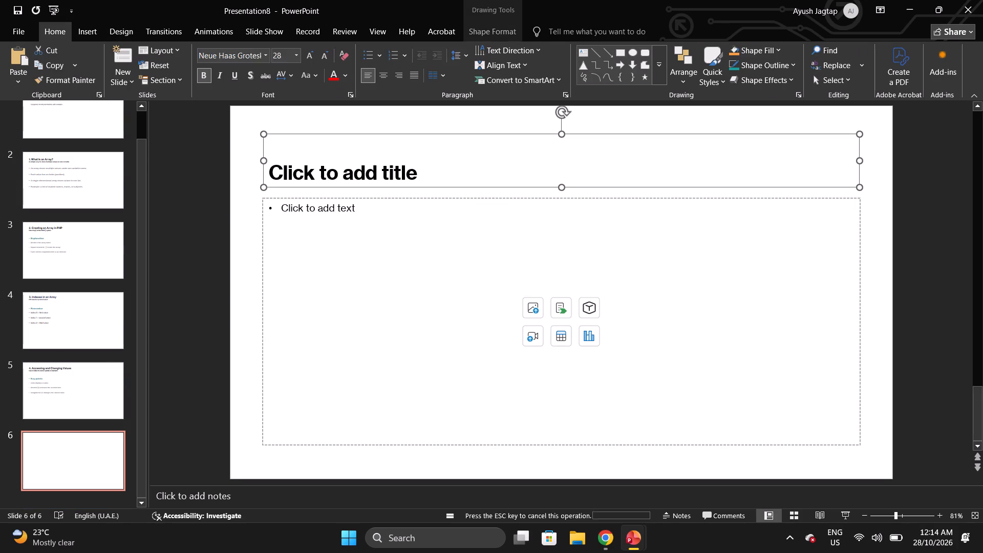
click(496, 171)
click(506, 169)
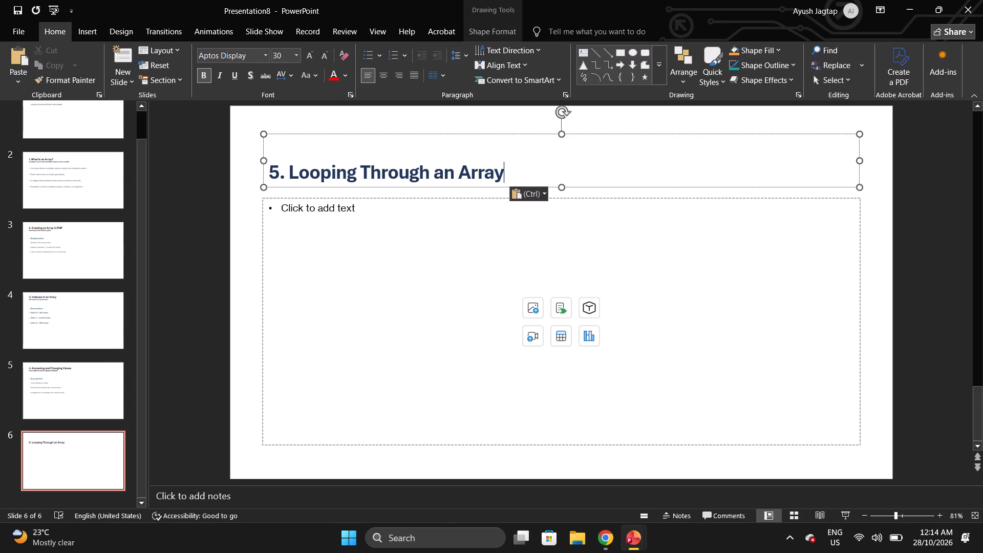
Copy the subtitle "A foreach loop reads each element one by one" from source slide 6 to a new line below new slide 6's title.
key(alt+Tab)
click(406, 171)
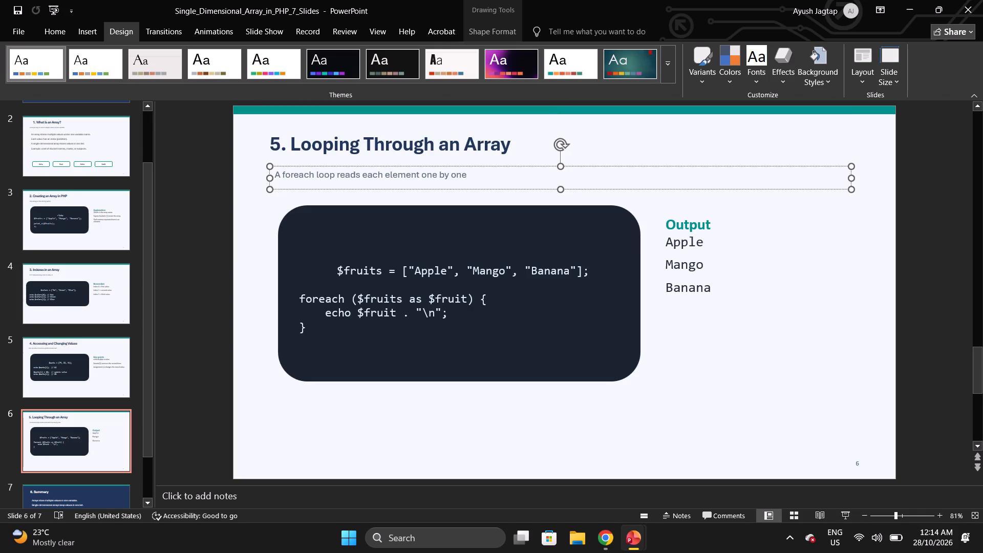
drag(466, 175, 259, 173)
key(ctrl+c)
key(ctrl+c)
key(alt+Tab)
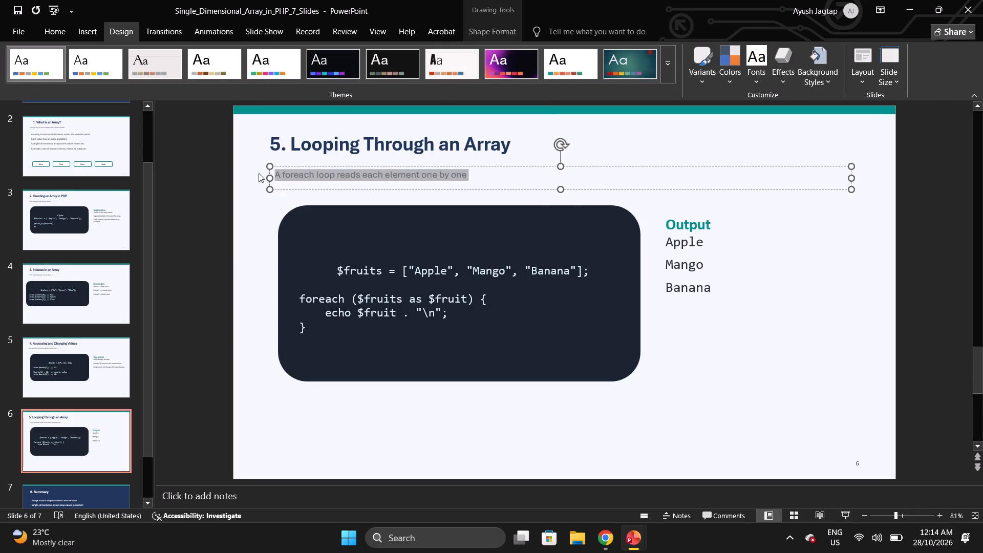
key(Return)
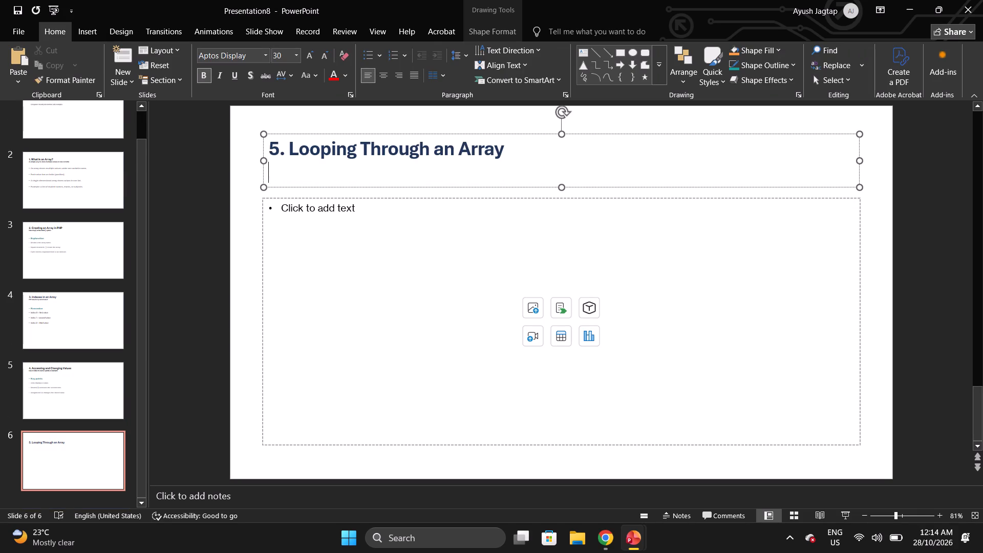
key(ctrl+v)
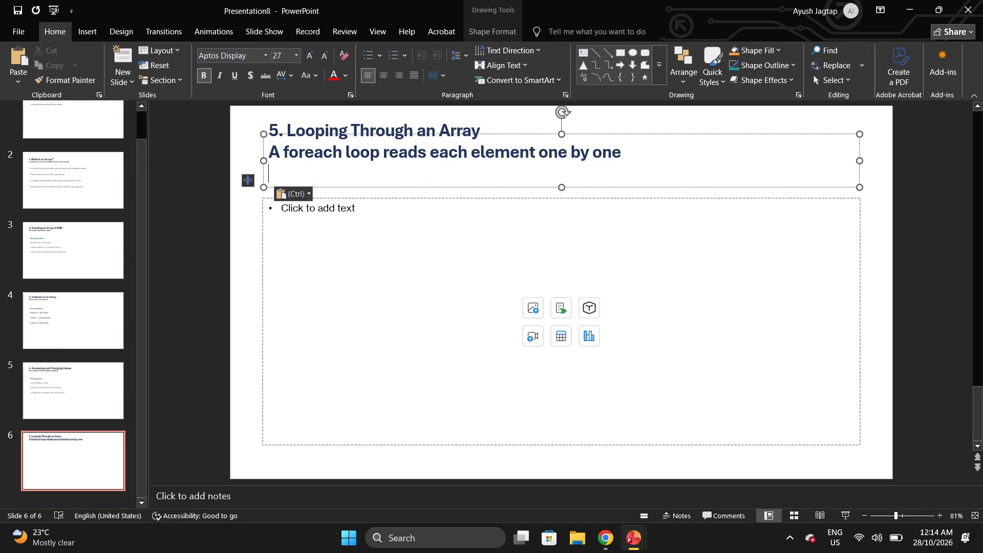
Set the font size of slide 6's subtitle line "A foreach loop reads each element one by one" to 12.
drag(635, 158, 311, 150)
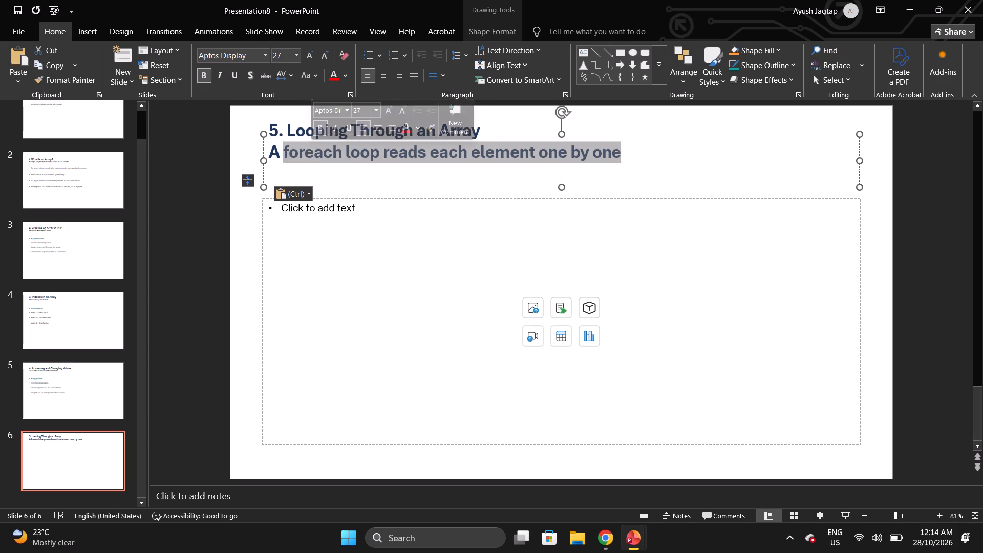
click(280, 150)
drag(266, 149, 571, 174)
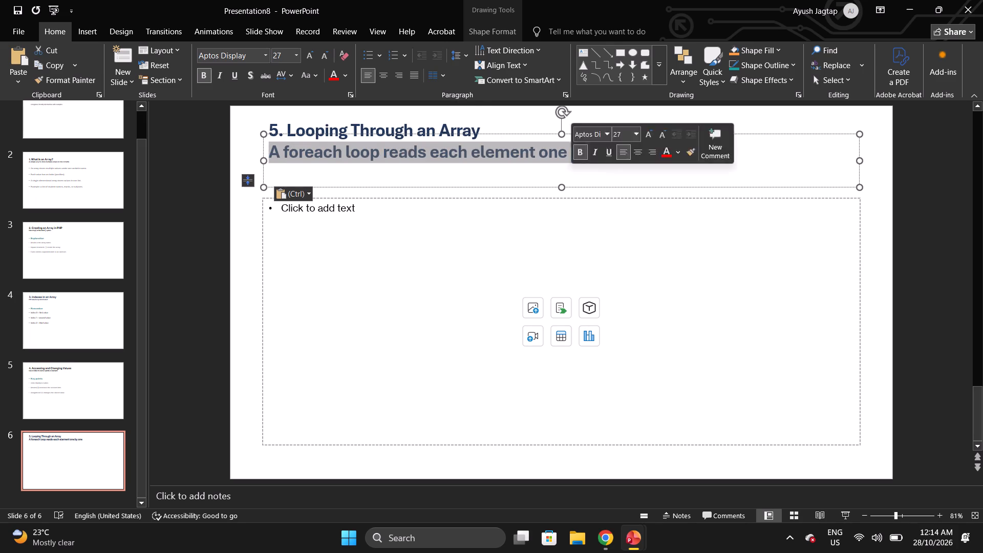
click(296, 59)
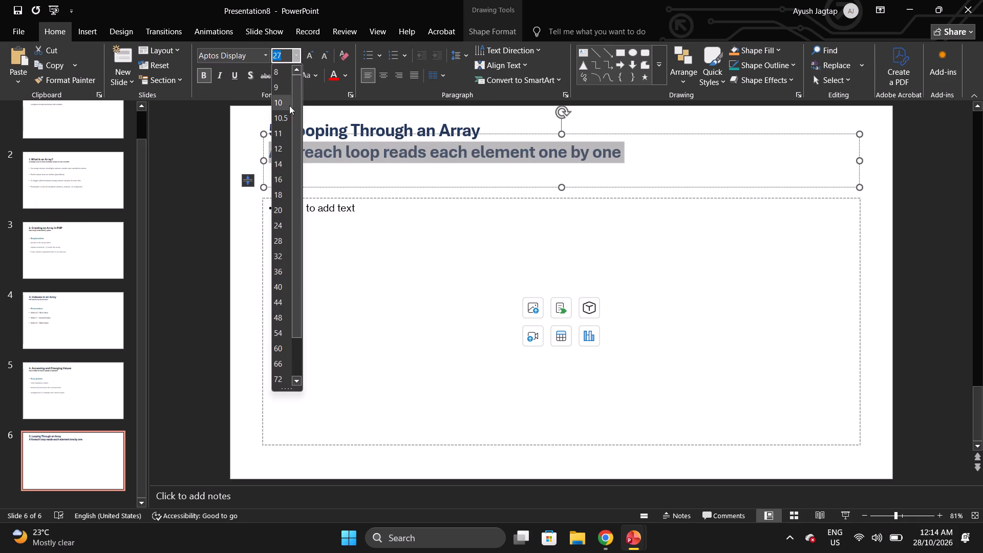
click(285, 152)
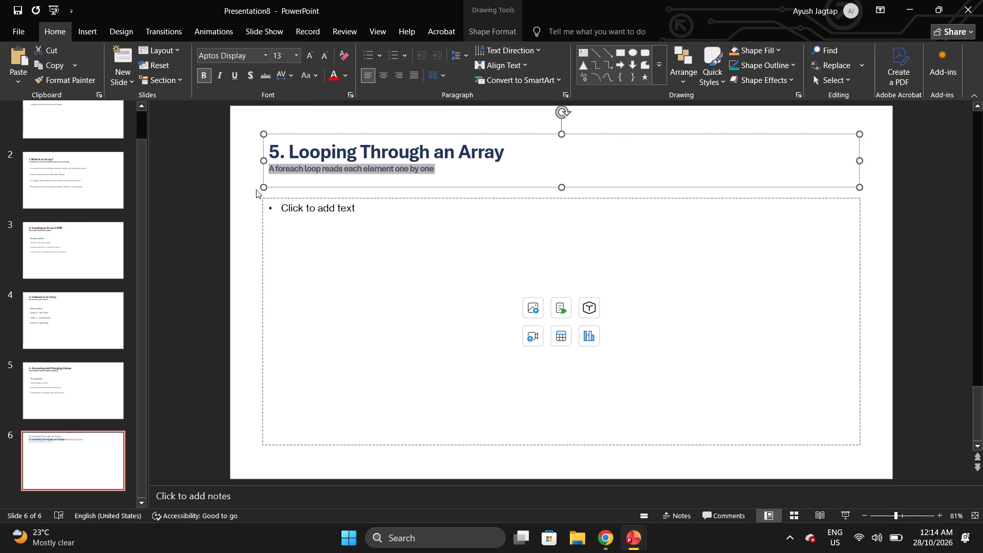
click(225, 178)
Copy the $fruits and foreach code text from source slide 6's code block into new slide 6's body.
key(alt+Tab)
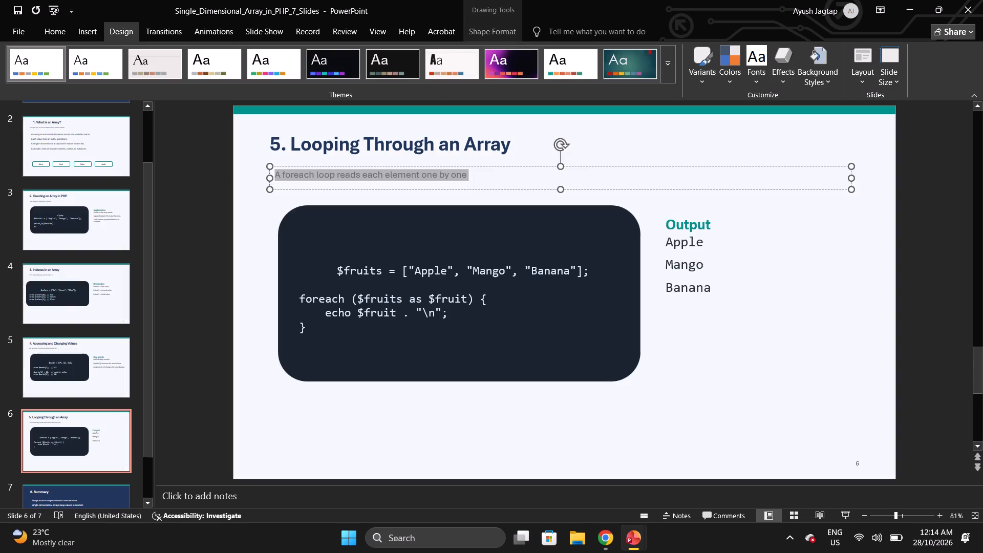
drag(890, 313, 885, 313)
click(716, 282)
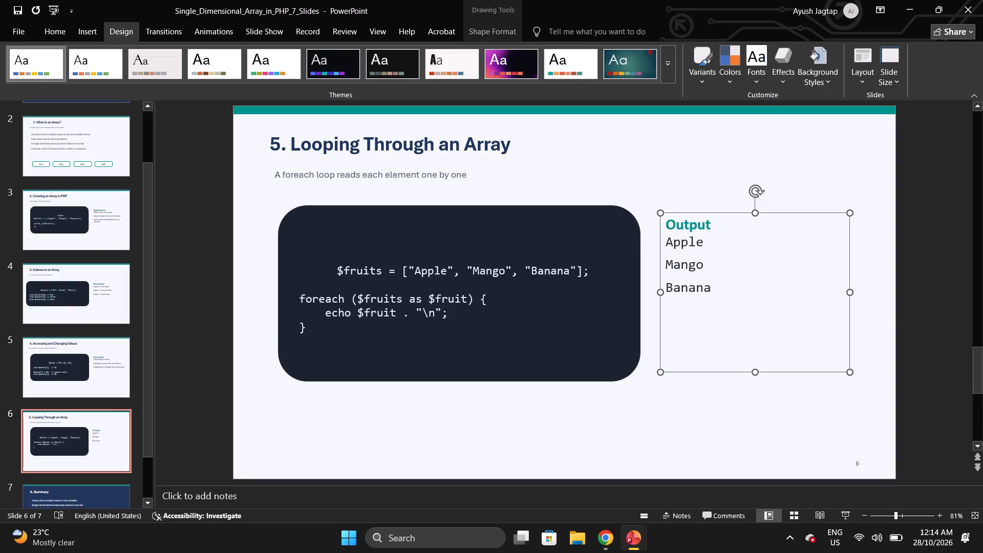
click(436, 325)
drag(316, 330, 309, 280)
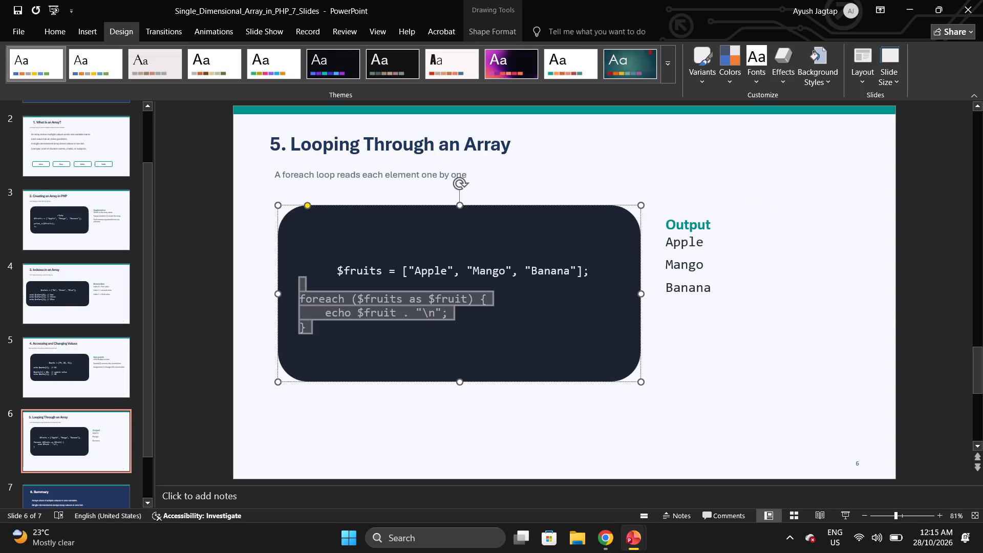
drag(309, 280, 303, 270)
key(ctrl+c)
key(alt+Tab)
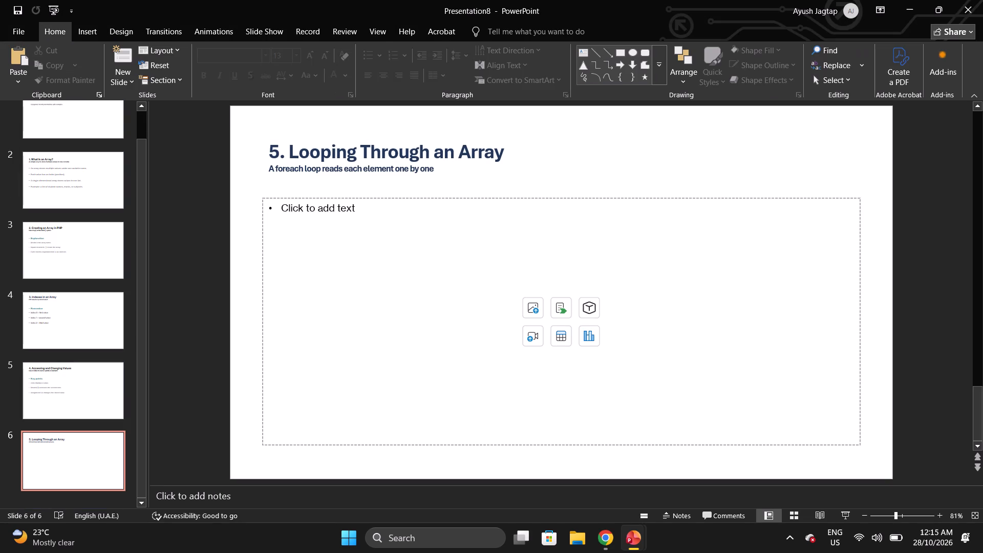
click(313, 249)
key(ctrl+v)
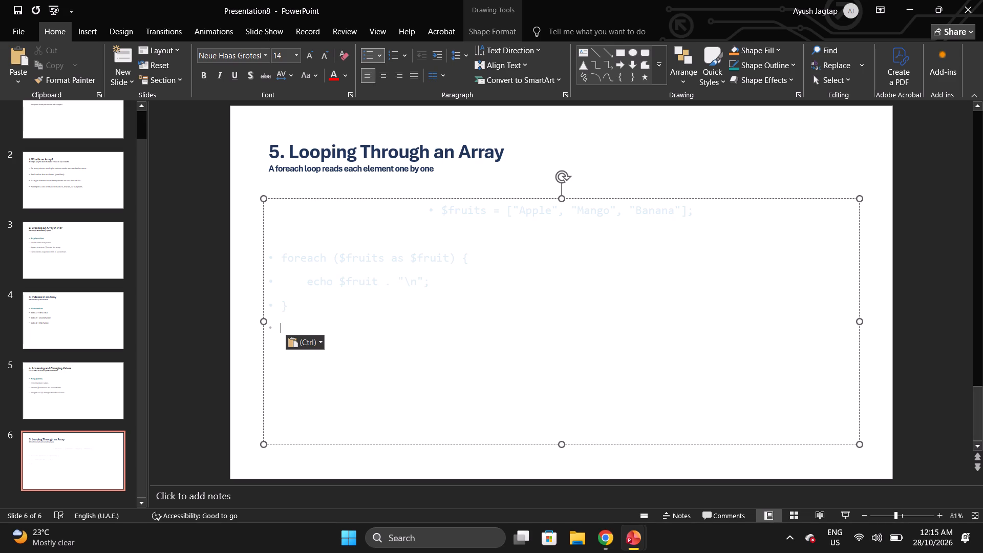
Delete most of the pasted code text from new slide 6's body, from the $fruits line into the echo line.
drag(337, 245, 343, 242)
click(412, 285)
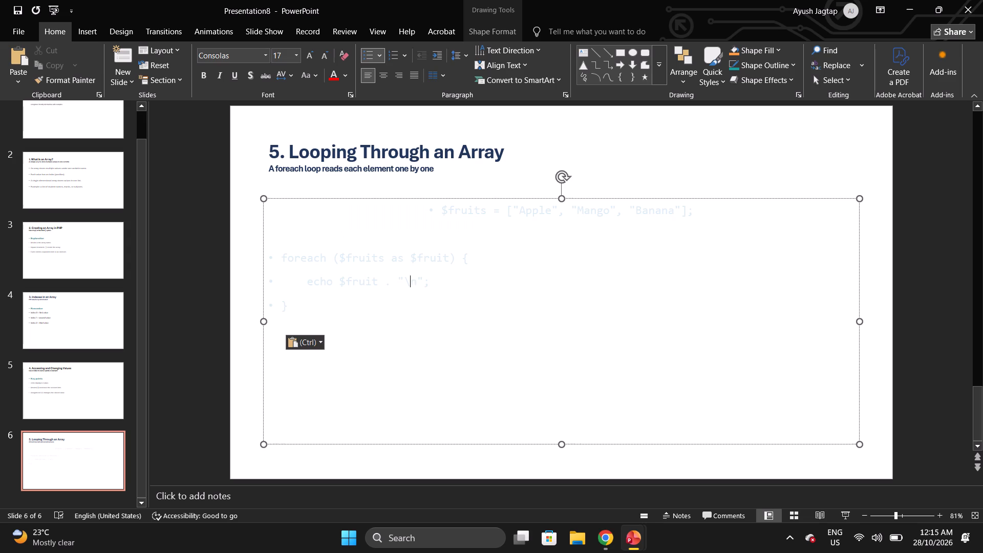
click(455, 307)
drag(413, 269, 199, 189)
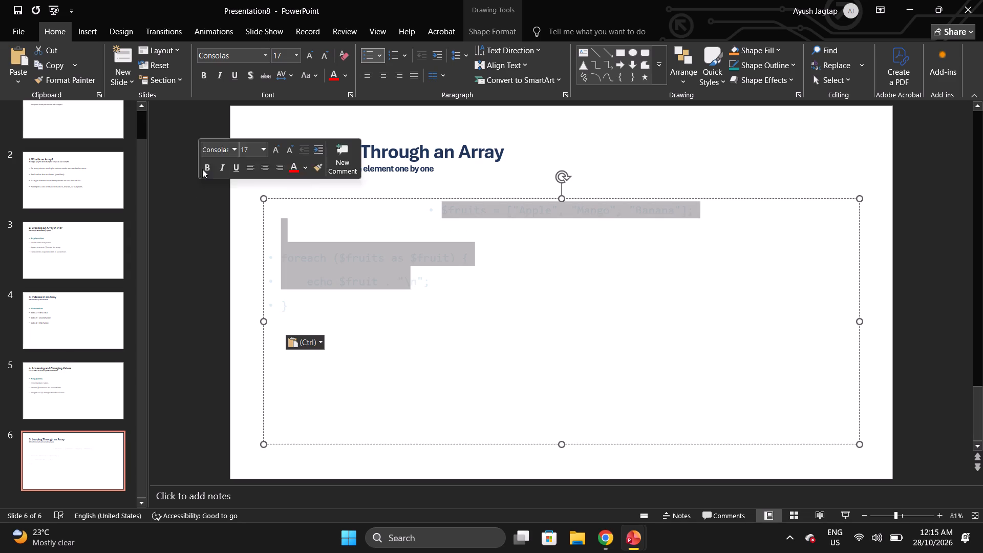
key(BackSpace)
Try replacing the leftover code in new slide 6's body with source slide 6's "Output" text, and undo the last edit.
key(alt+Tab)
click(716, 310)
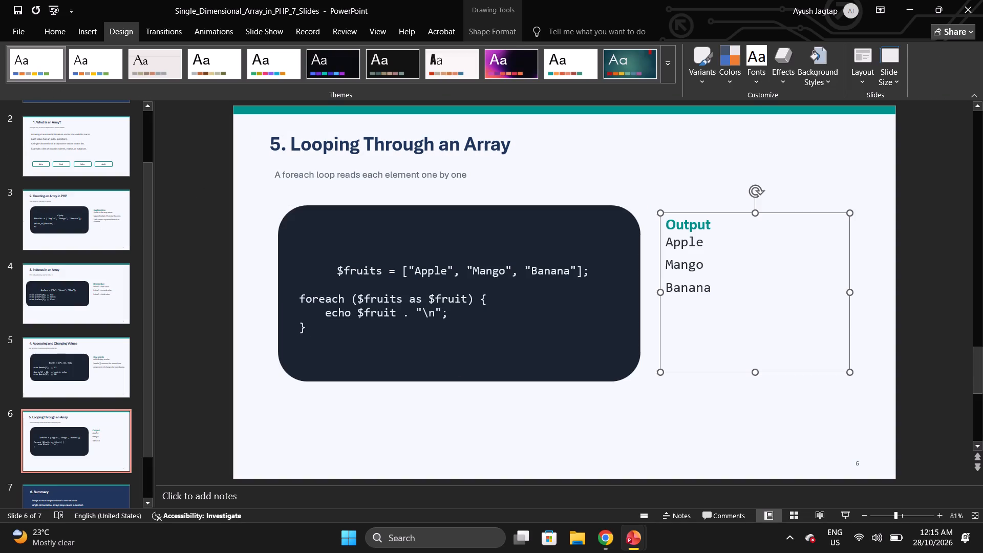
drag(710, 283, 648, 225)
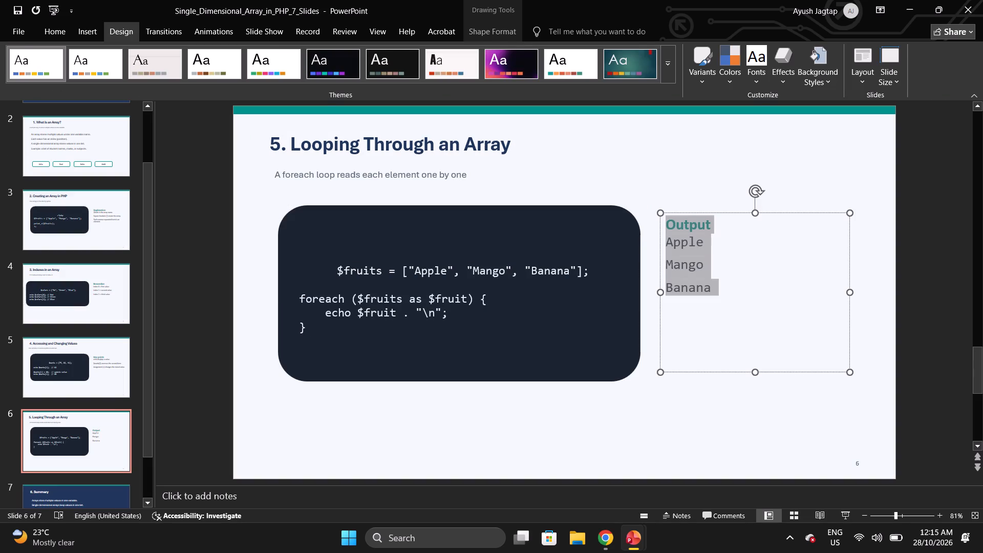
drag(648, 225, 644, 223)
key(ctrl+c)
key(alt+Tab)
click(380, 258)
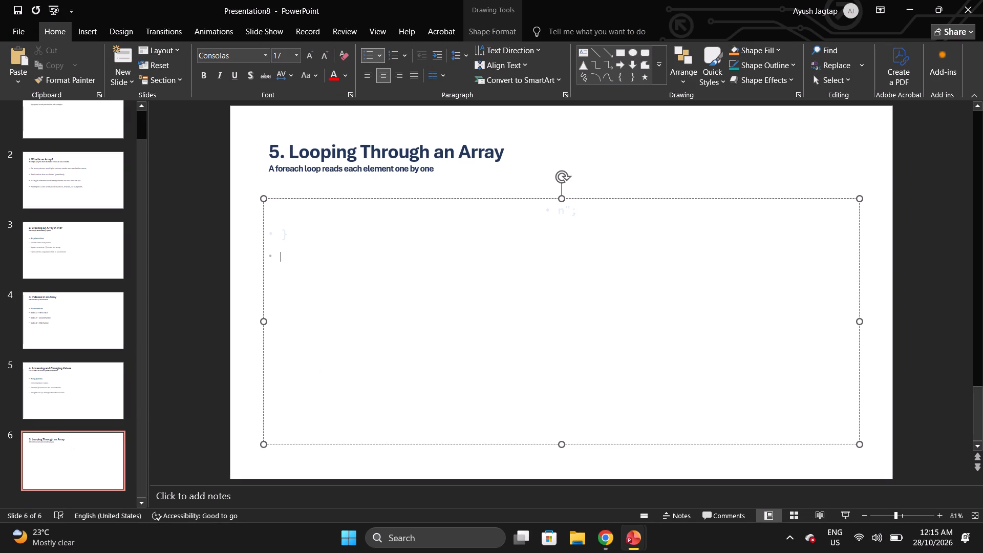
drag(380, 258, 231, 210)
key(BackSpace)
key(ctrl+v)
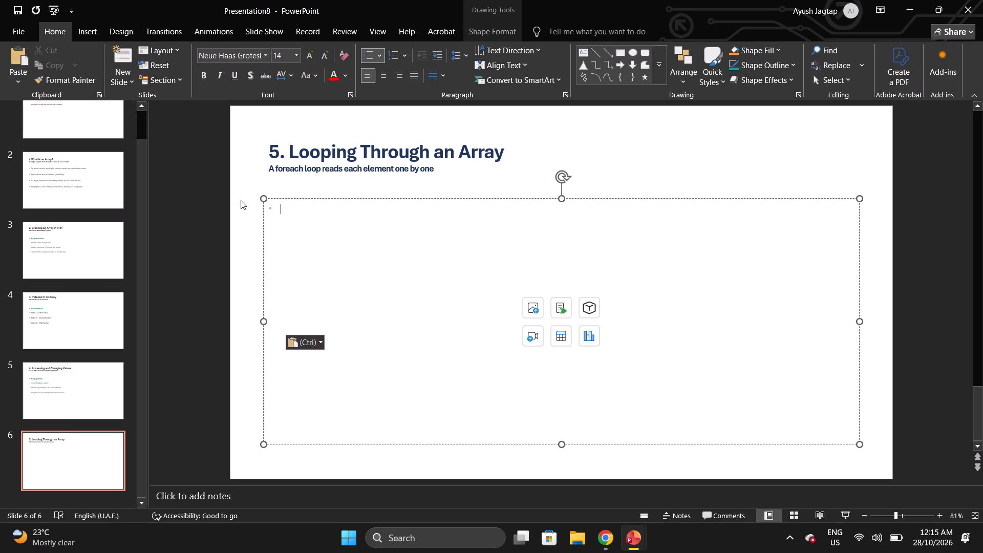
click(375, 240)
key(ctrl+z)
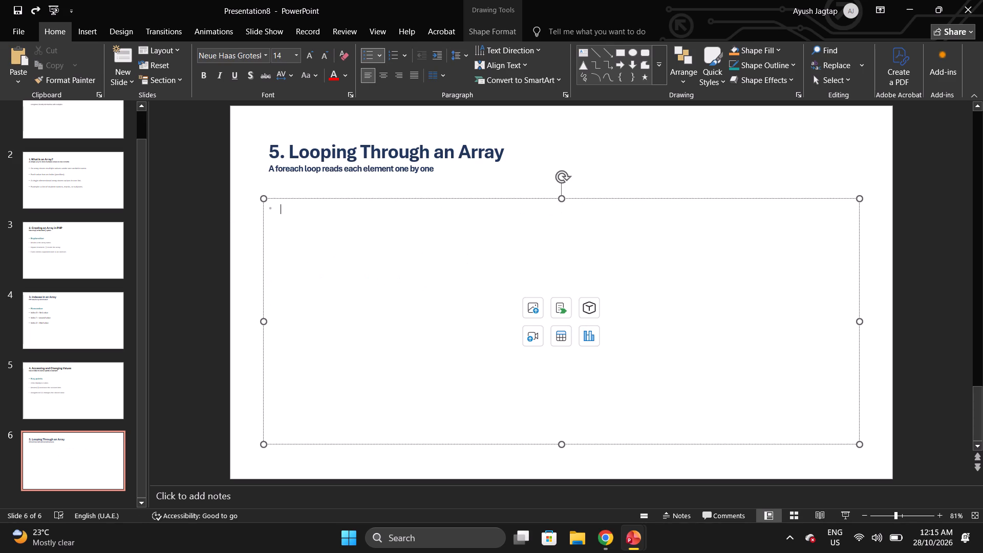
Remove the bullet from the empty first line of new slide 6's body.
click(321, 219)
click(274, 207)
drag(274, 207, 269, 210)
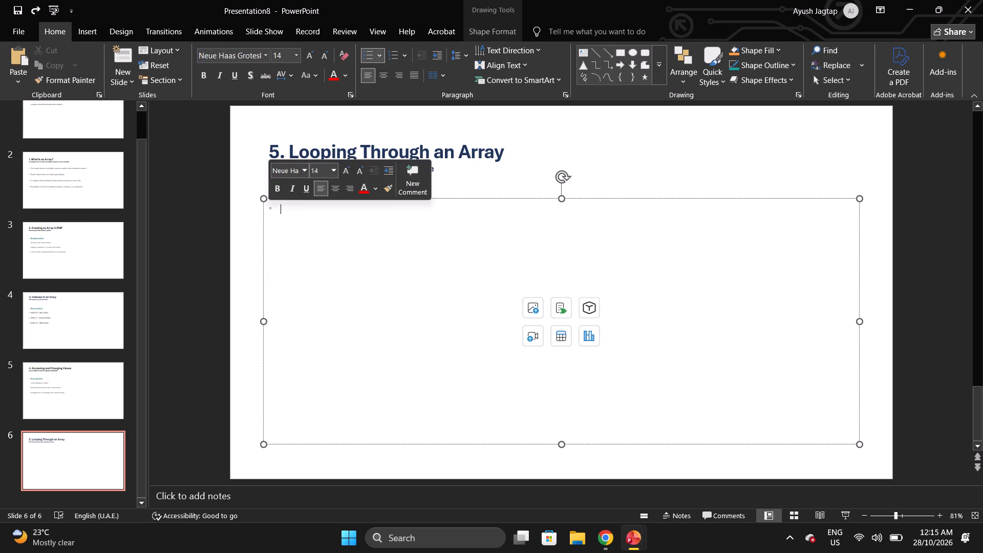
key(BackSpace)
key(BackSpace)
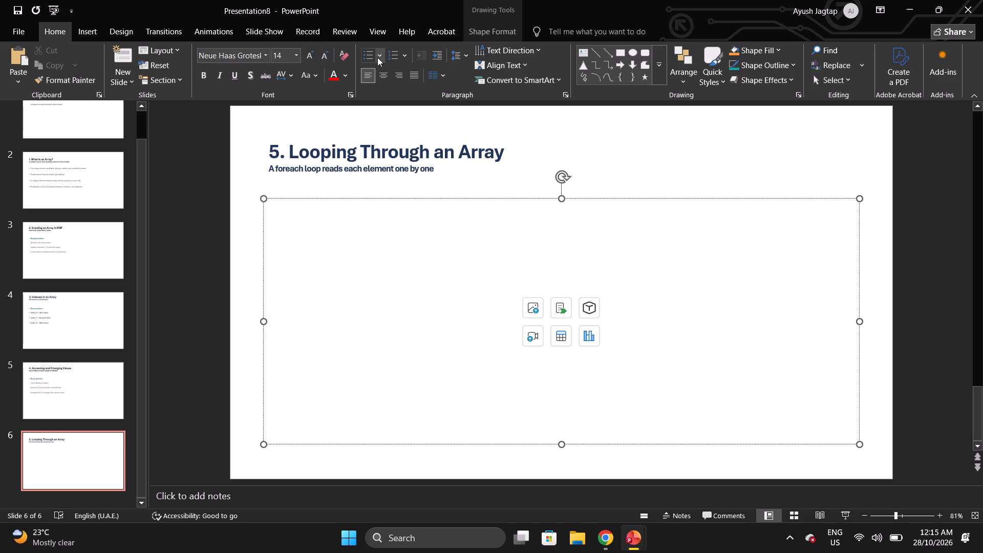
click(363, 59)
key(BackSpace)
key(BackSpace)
Copy the "Output" heading with Apple, Mango and Banana from source slide 6 into new slide 6's body.
key(alt+Tab)
key(ctrl+c)
key(Tab)
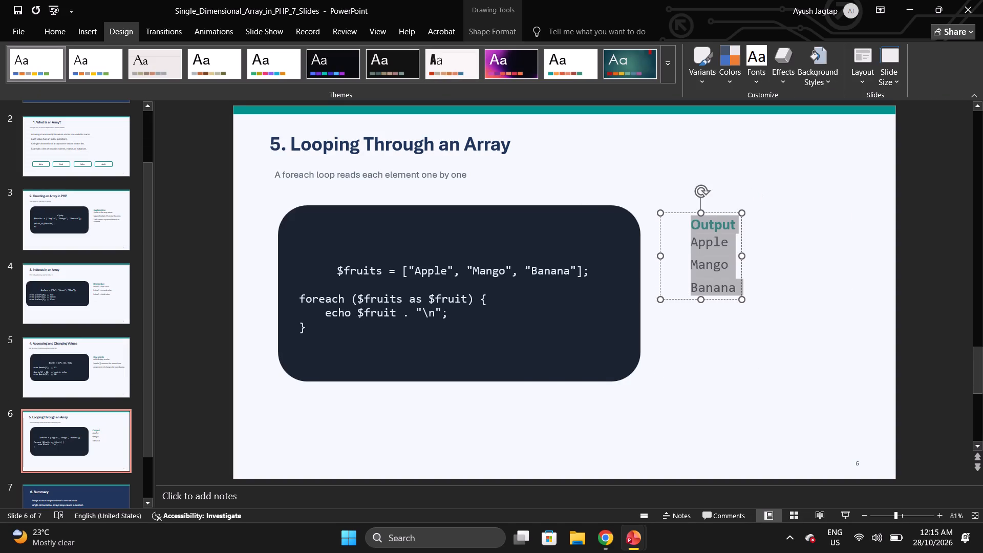
key(alt+Tab)
key(ctrl+v)
click(458, 289)
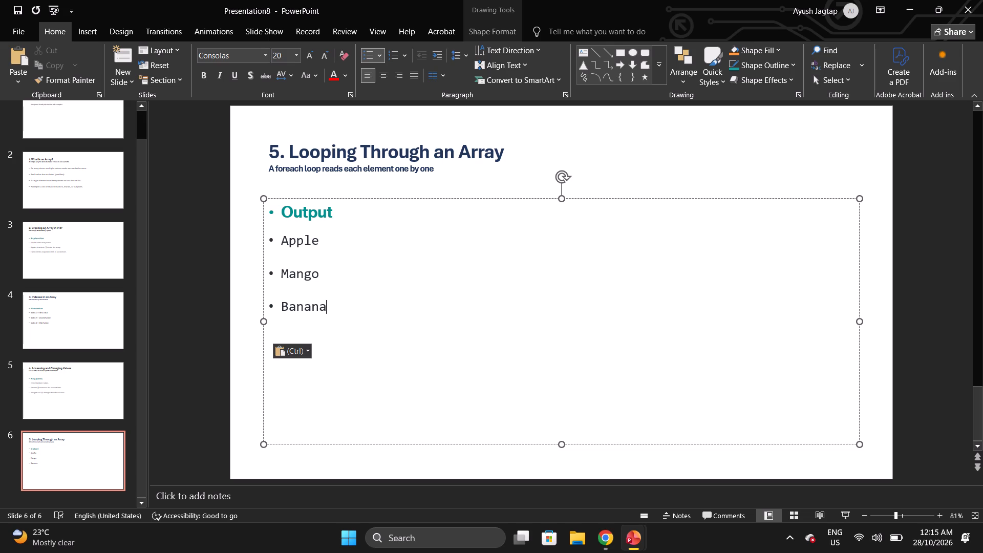
click(184, 195)
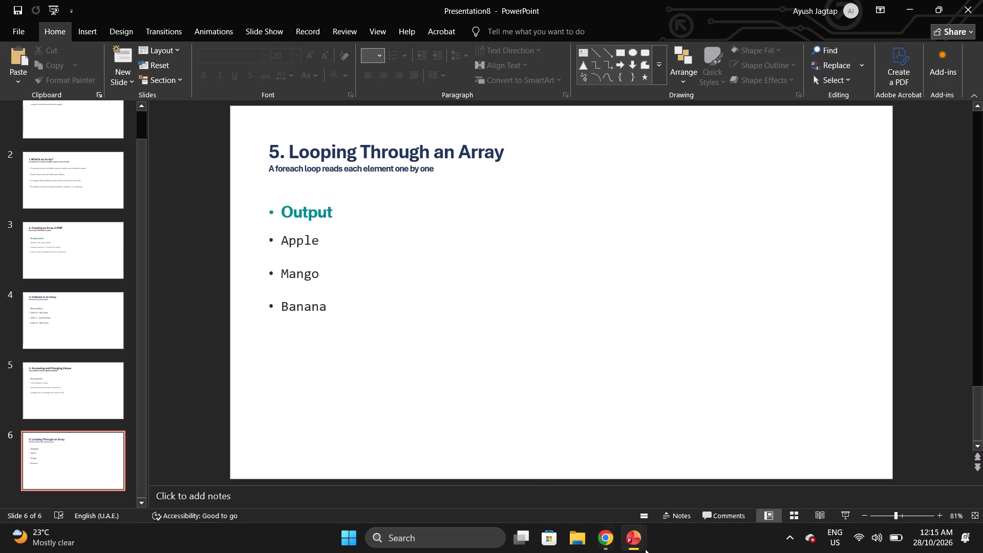
Copy the dark rounded code block shape from source slide 6 and paste it onto new slide 6.
click(614, 547)
click(644, 552)
click(581, 469)
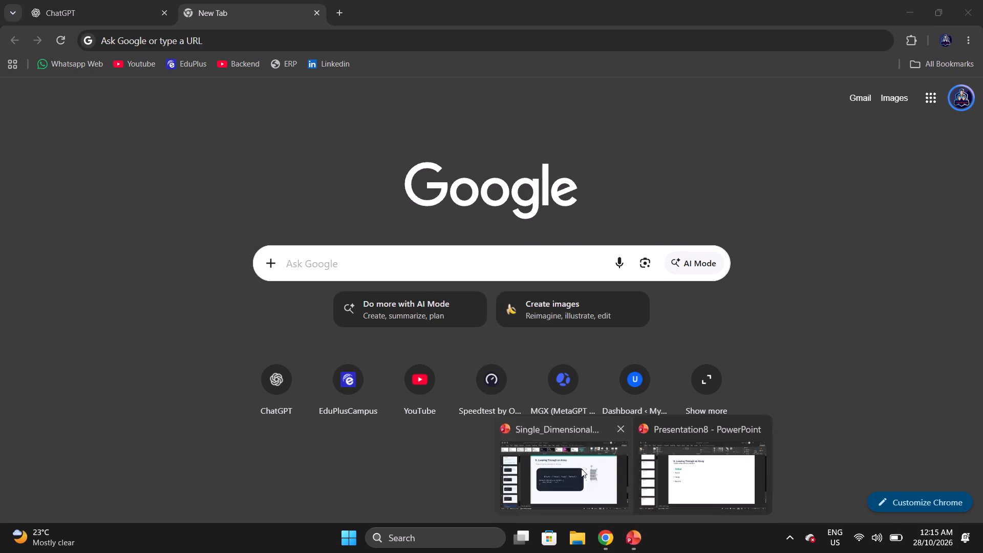
click(561, 333)
right_click(563, 333)
click(477, 227)
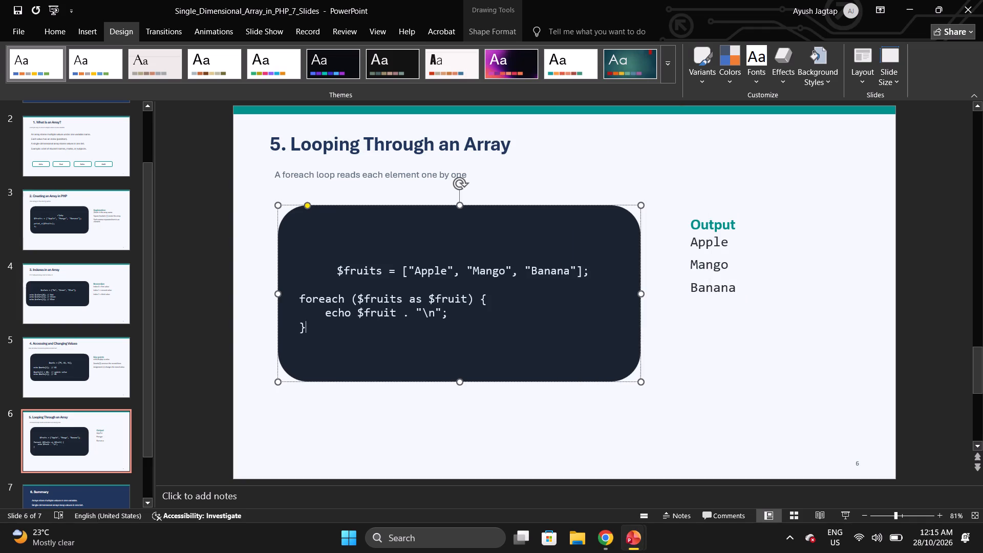
right_click(488, 220)
click(553, 269)
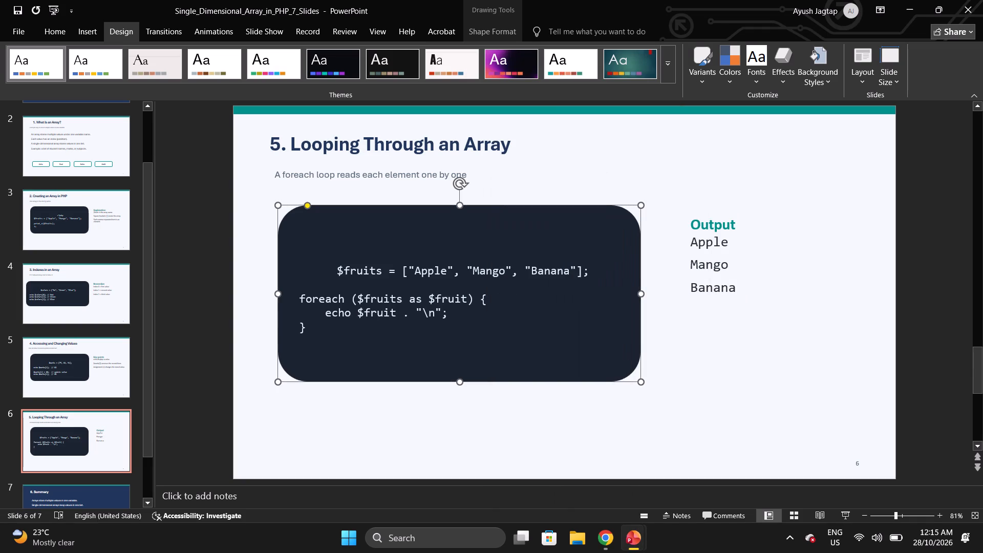
key(alt+Tab)
key(alt+Tab)
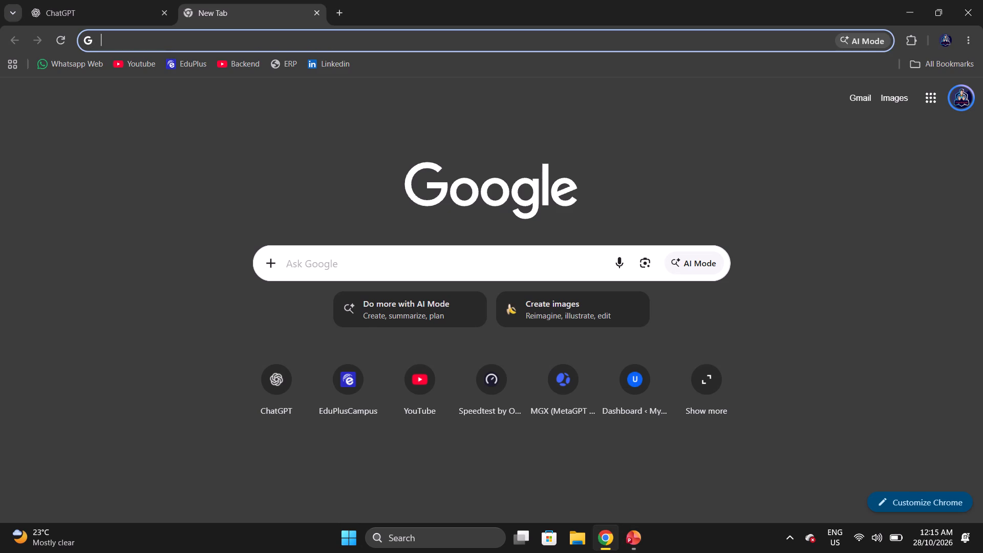
key(alt+Tab)
key(alt+Tab)
key(alt+Tab)
key(ctrl+b)
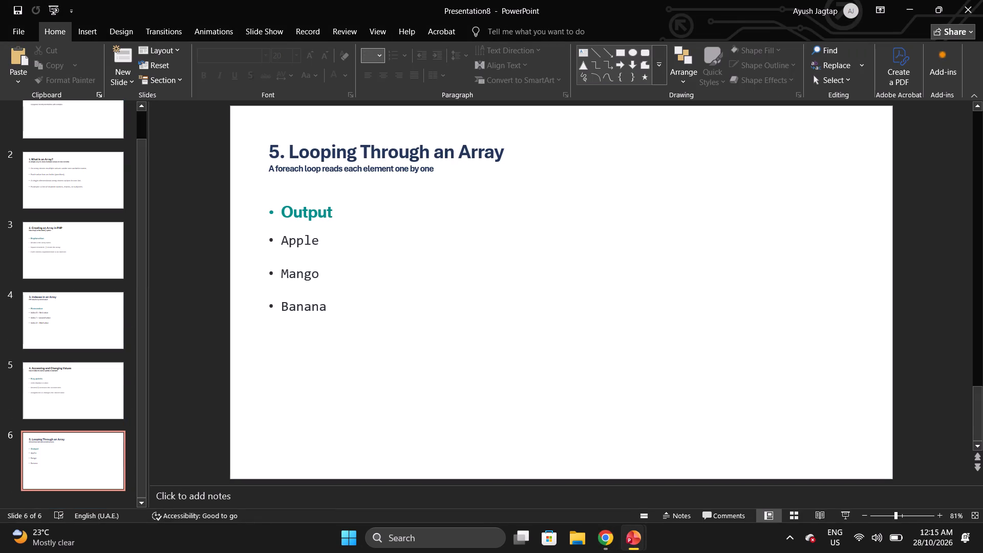
key(ctrl+v)
Move the pasted code block on slide 6 to the right of the Output list so the list is uncovered.
drag(481, 273, 646, 260)
click(486, 222)
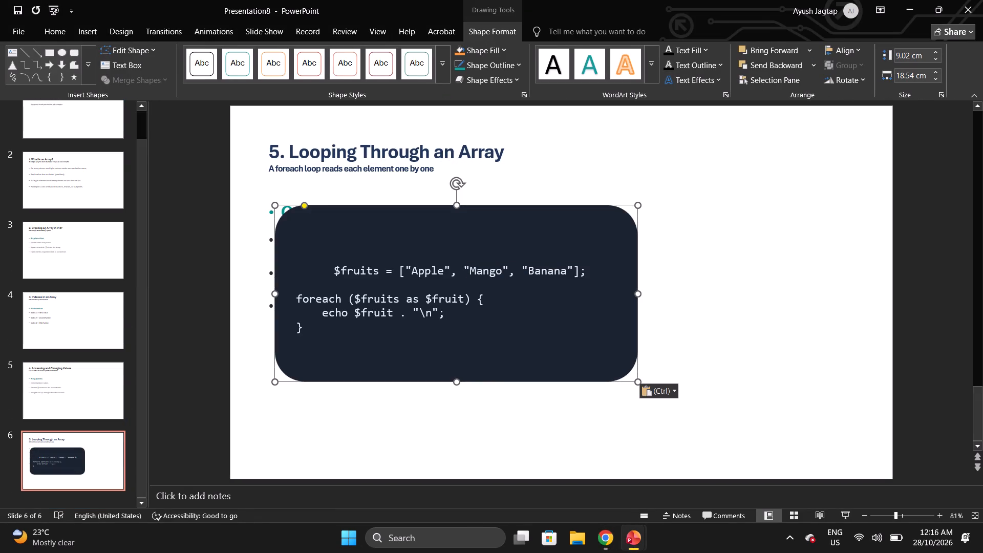
drag(465, 211, 639, 195)
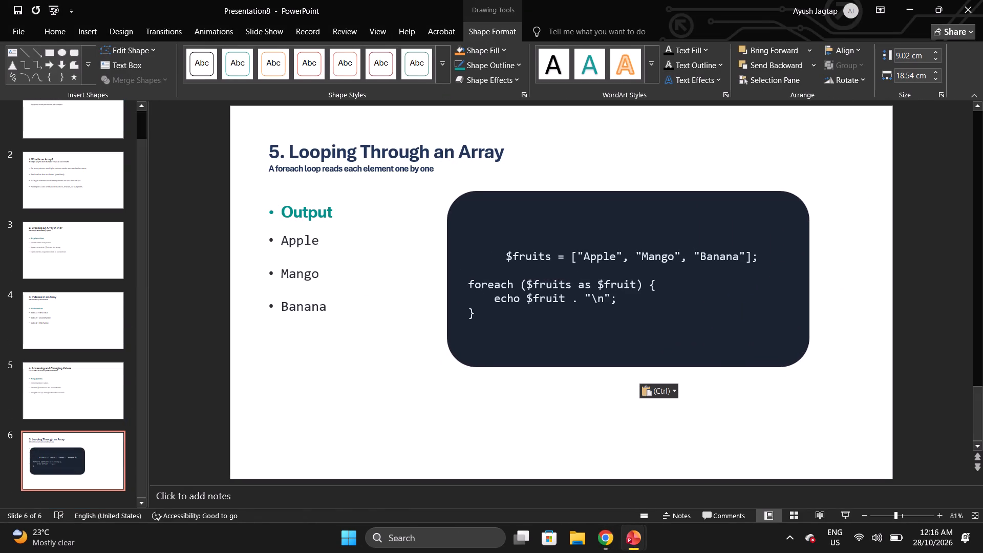
drag(639, 195, 650, 195)
click(314, 410)
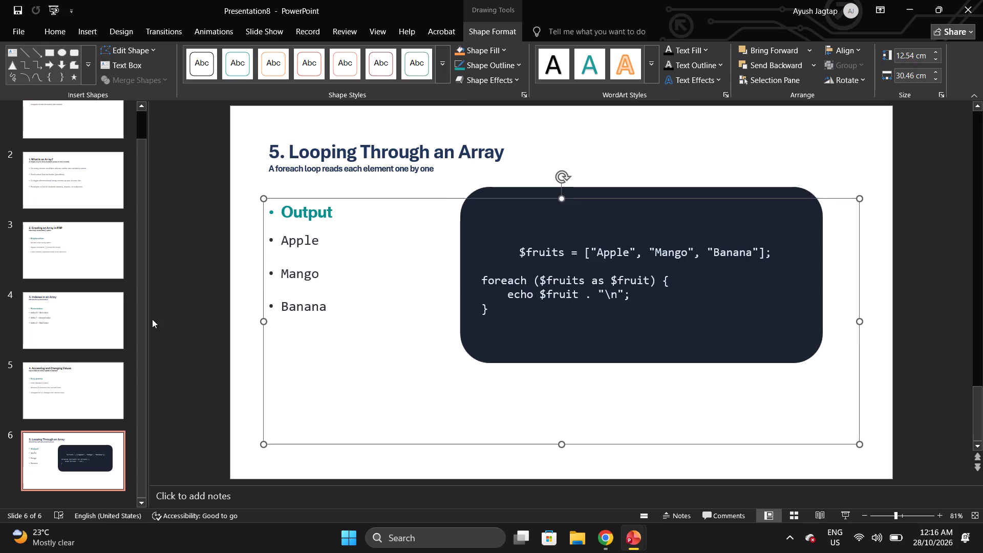
click(164, 313)
Copy the $marks code block shape from source slide 5 and paste it onto new slide 5.
click(97, 377)
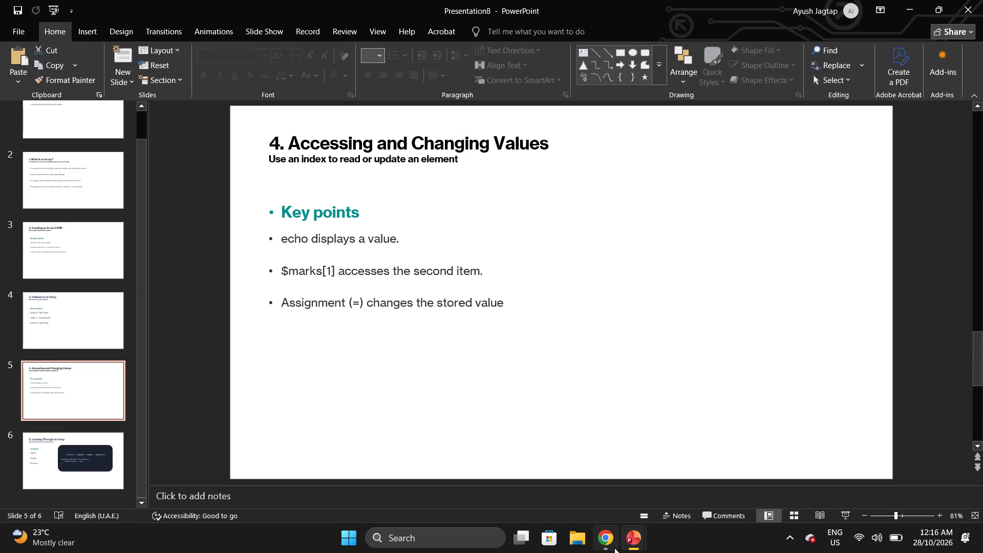
click(631, 539)
click(571, 461)
click(84, 451)
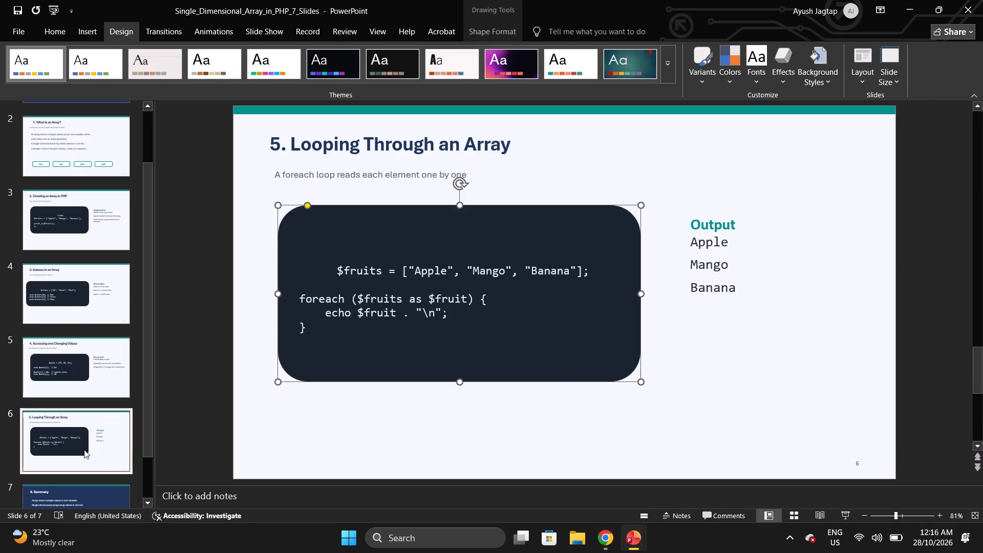
click(84, 423)
click(84, 372)
click(466, 262)
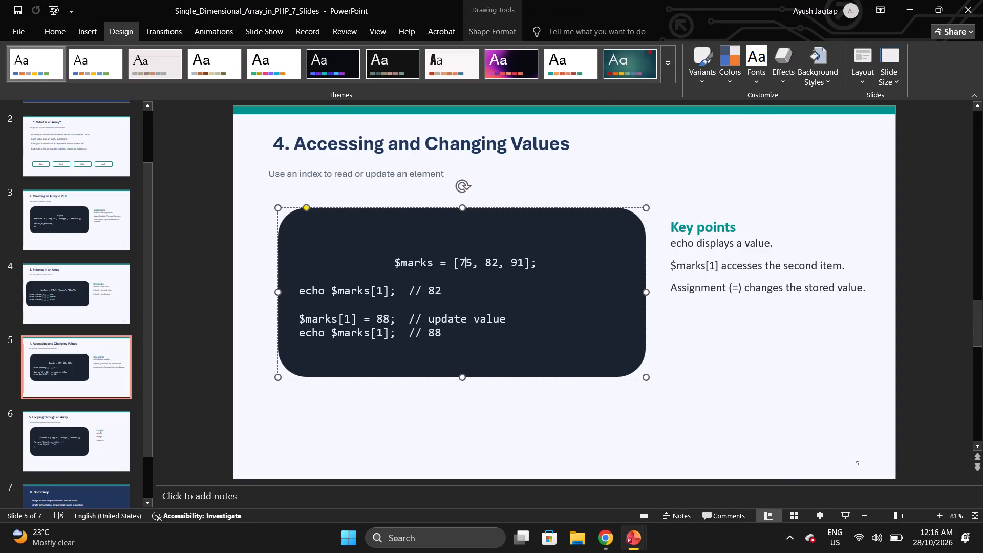
click(584, 295)
right_click(584, 295)
click(614, 61)
key(alt+Tab)
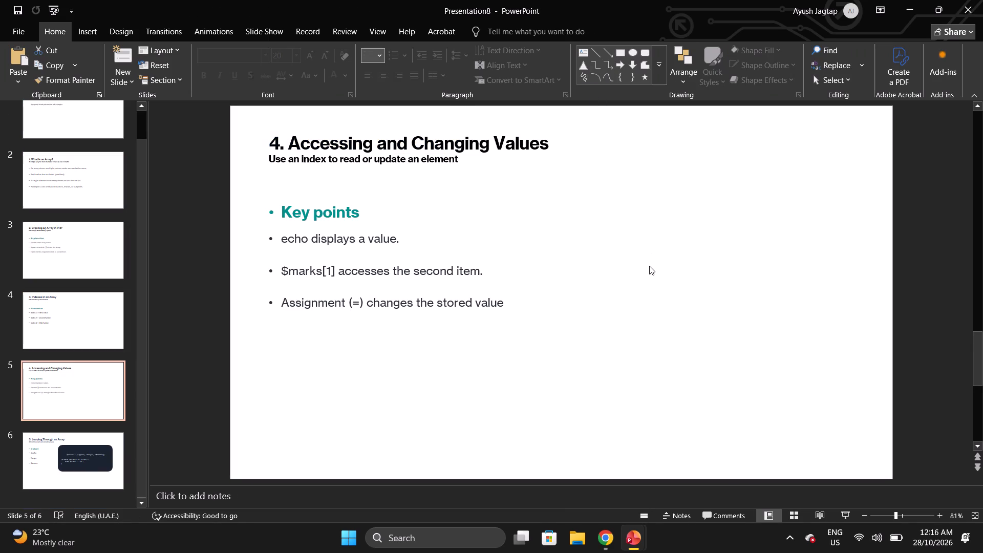
key(ctrl+v)
Move the pasted code block on slide 5 to the right of the Key points text, clear of its lines.
drag(458, 222, 628, 216)
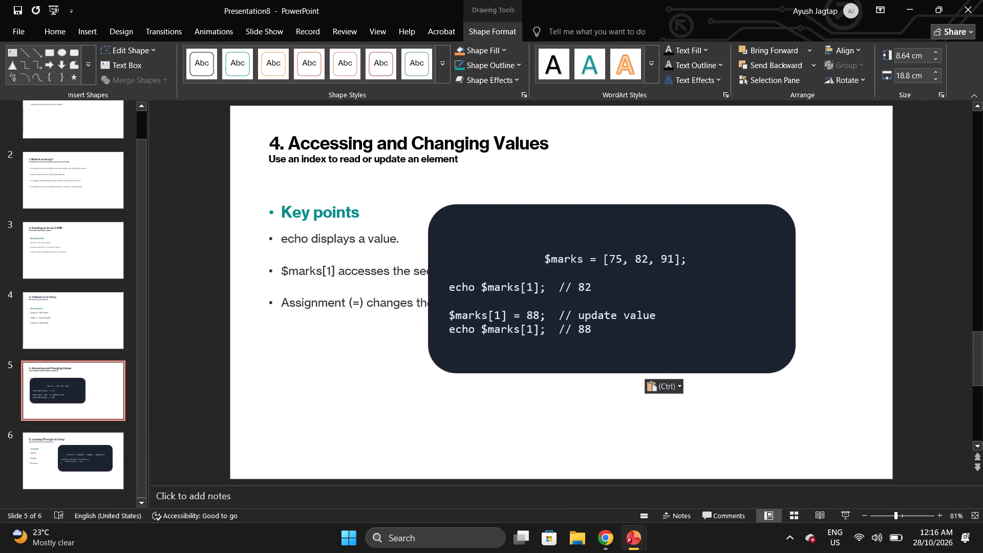
drag(628, 216, 700, 194)
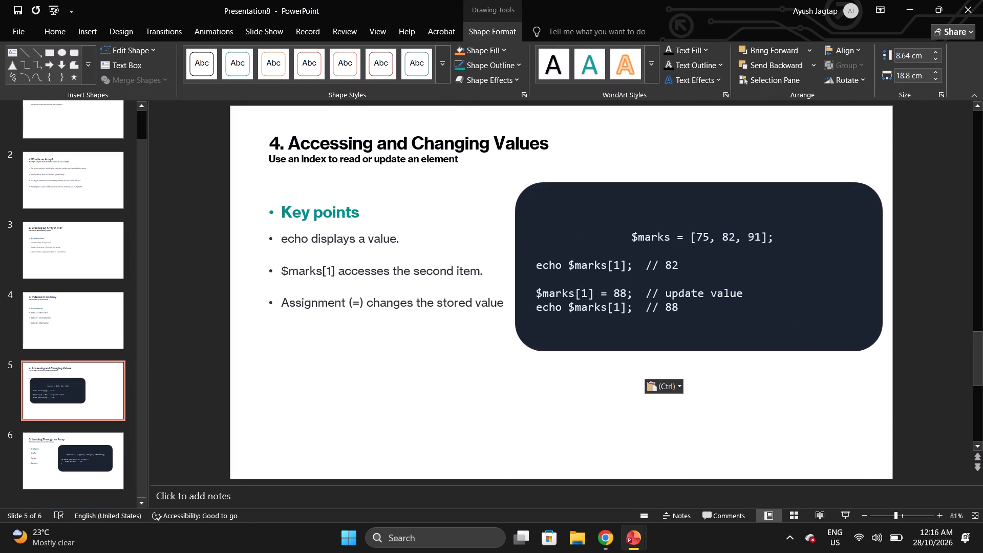
drag(700, 194, 699, 201)
click(415, 356)
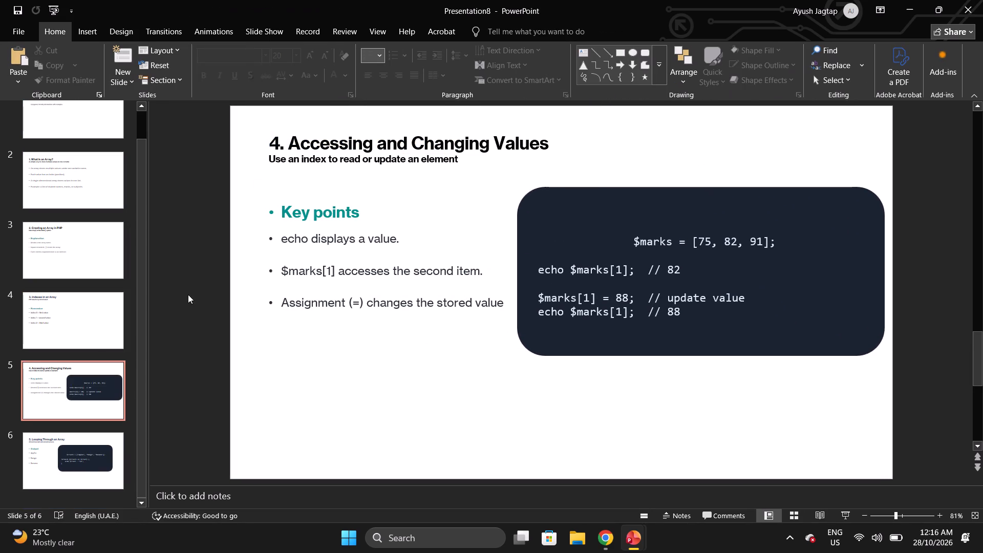
Copy the $colors code block shape from source slide 4 and paste it onto new slide 4.
click(95, 328)
key(alt+Tab)
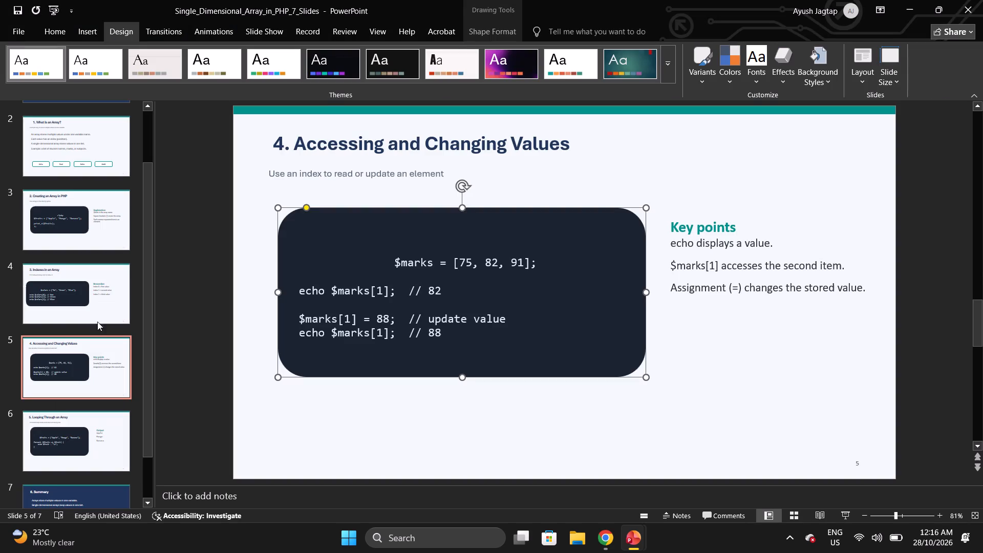
click(98, 301)
click(406, 253)
right_click(406, 253)
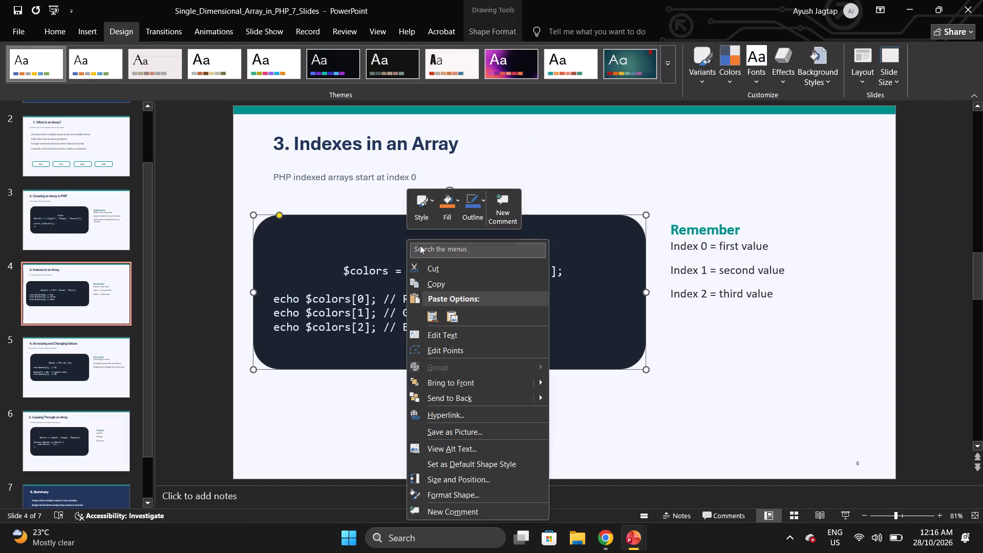
click(435, 293)
click(436, 290)
key(alt+Tab)
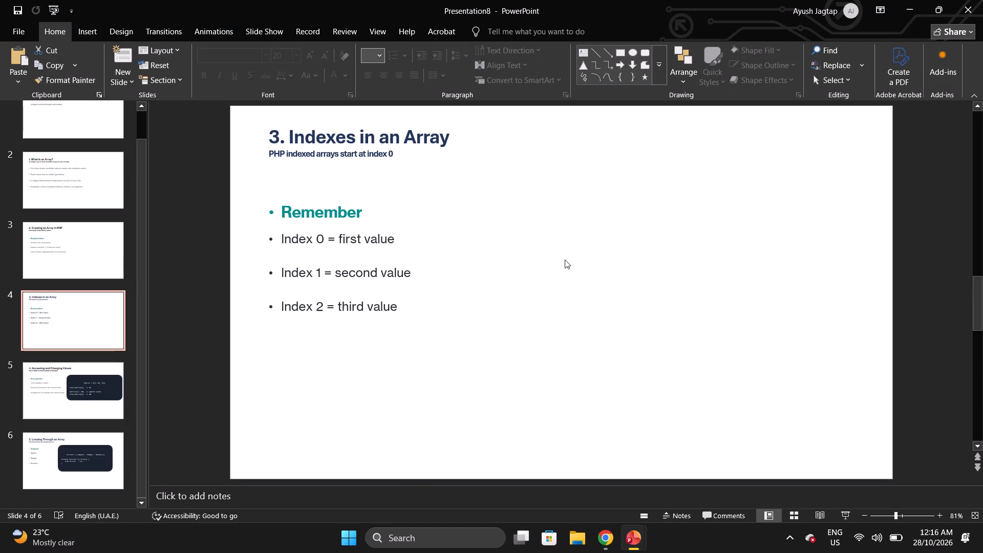
key(ctrl+v)
Move the pasted code block on slide 4 to the right of the Remember list, clear of its lines.
drag(423, 231, 640, 208)
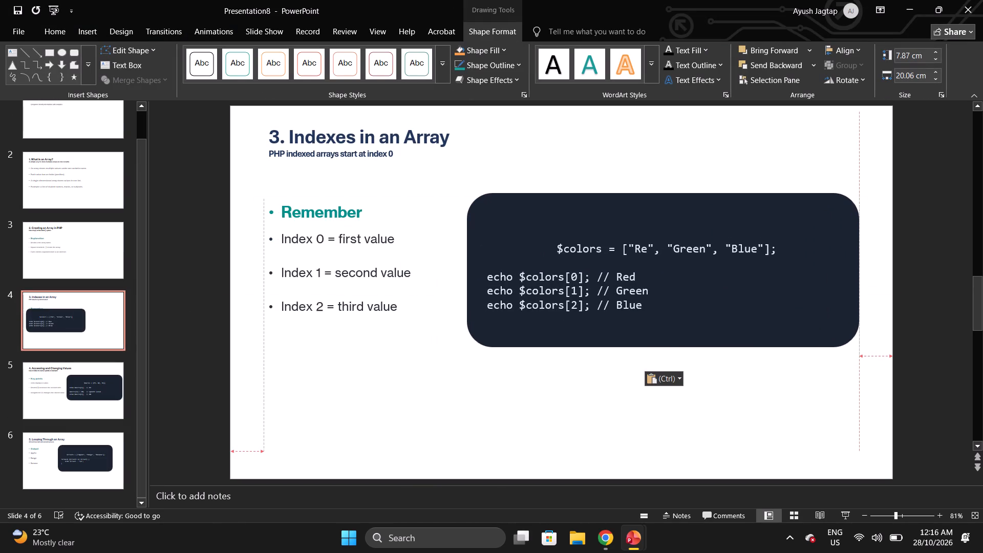
drag(640, 208, 642, 211)
click(195, 236)
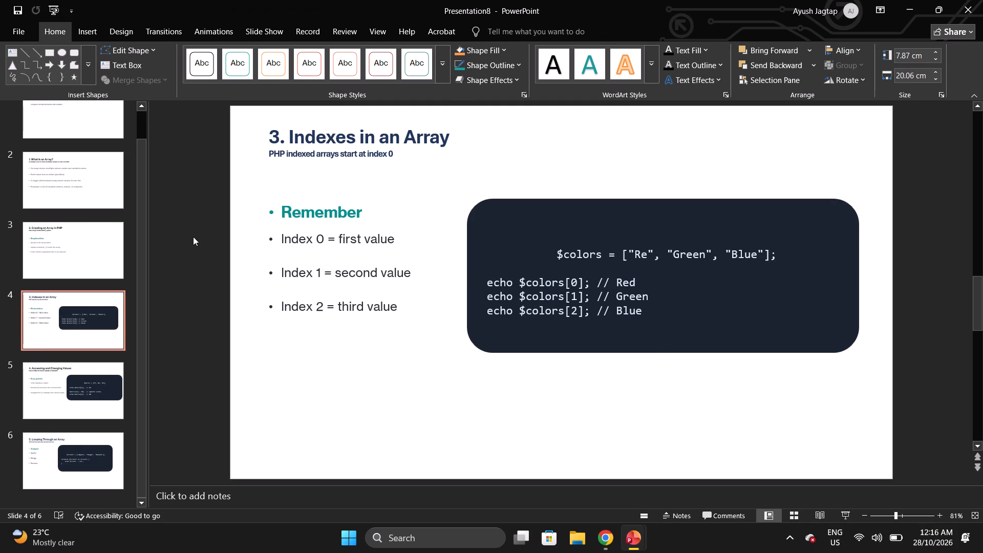
Copy the $fruits code block shape from source slide 3 and bring up new slide 2, What Is an Array?
click(86, 362)
click(84, 379)
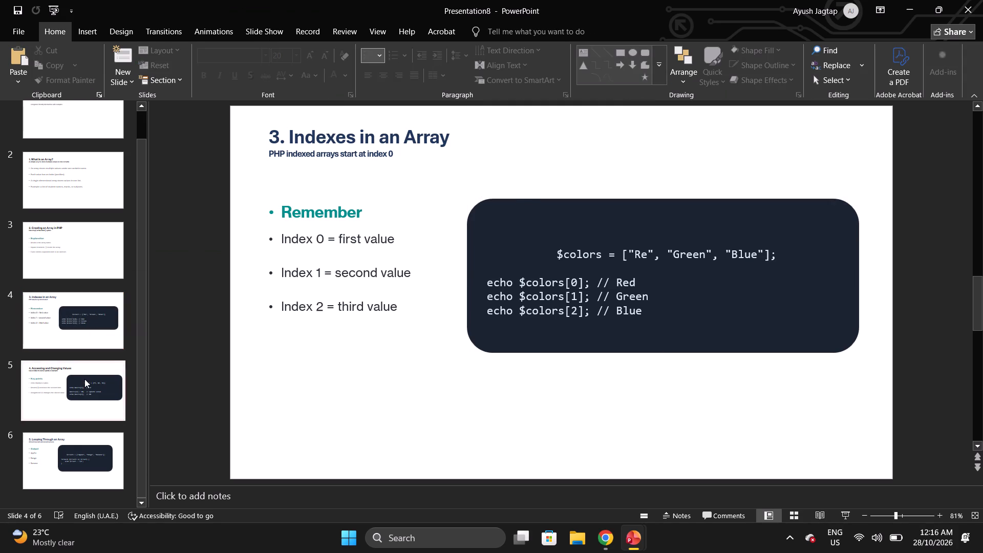
click(88, 312)
click(89, 379)
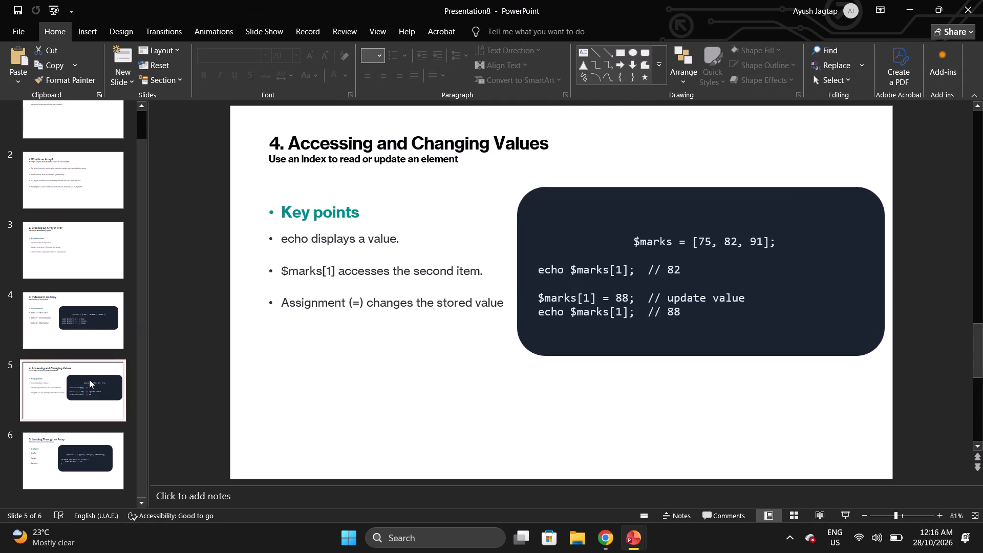
click(94, 312)
click(94, 257)
key(alt+Tab)
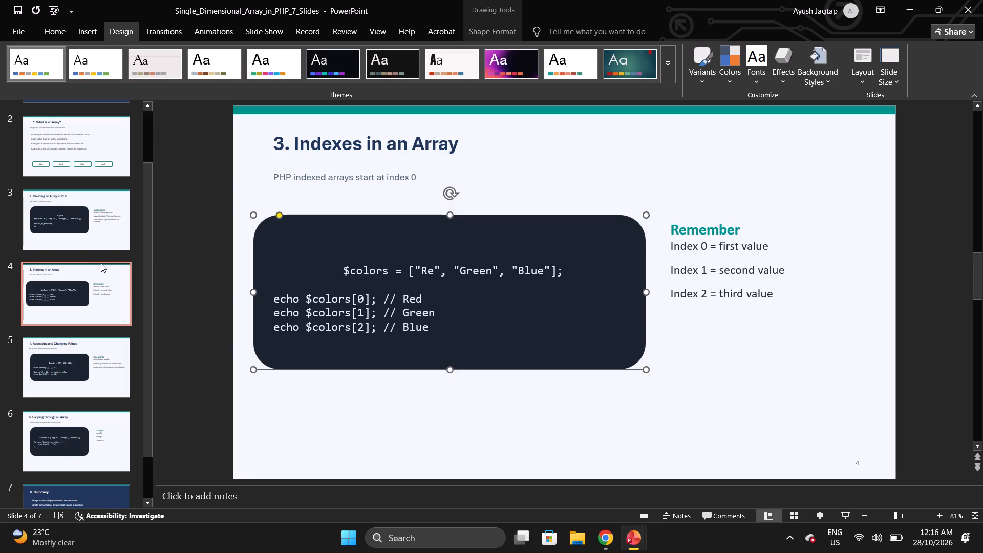
scroll(84, 323, down, 1)
scroll(84, 317, up, 1)
click(81, 235)
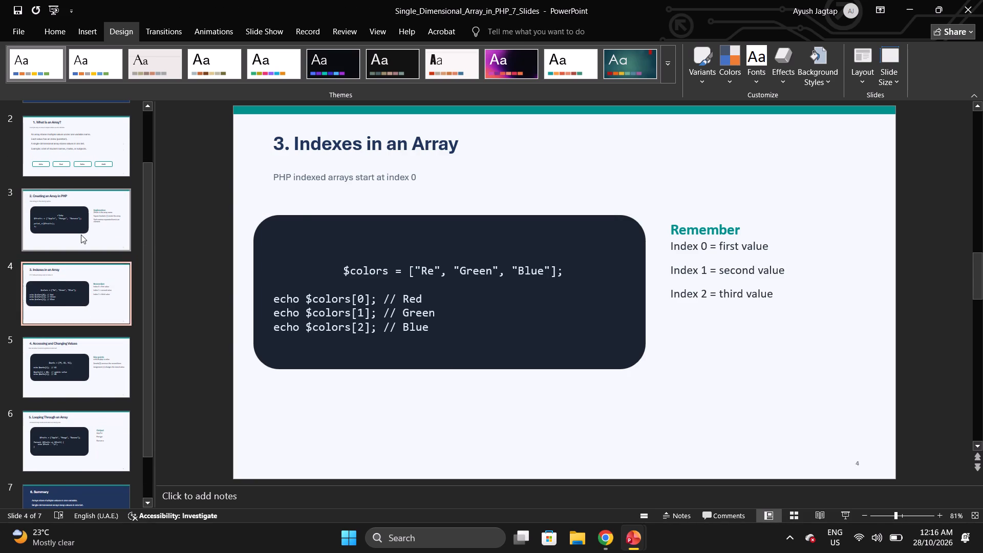
drag(351, 247, 351, 240)
right_click(350, 239)
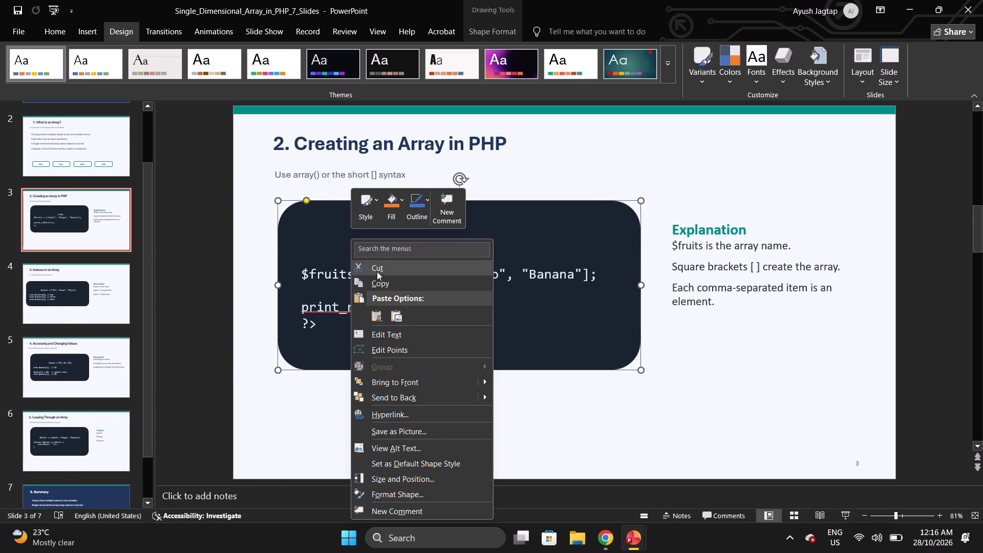
click(375, 282)
key(alt+Tab)
click(92, 186)
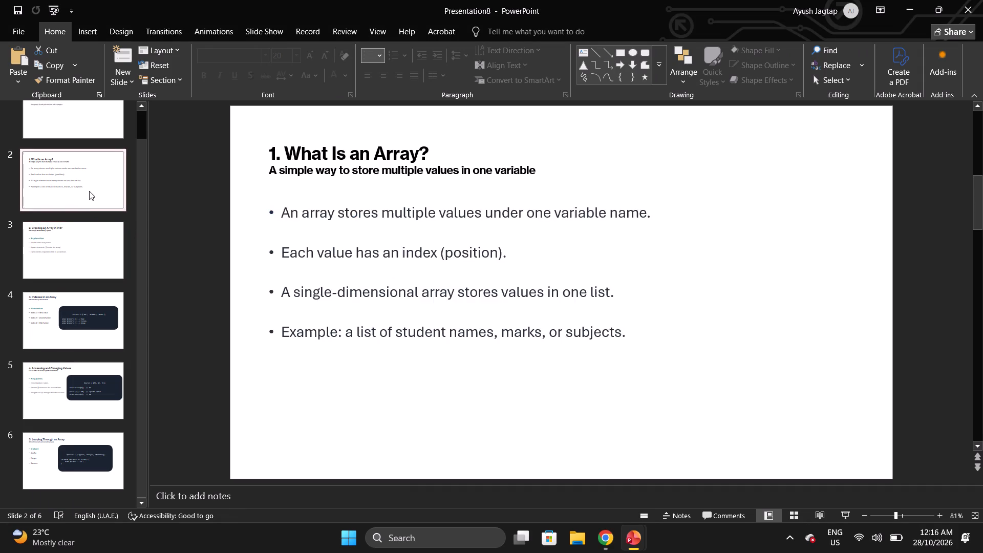
key(alt+Tab)
scroll(39, 270, up, 2)
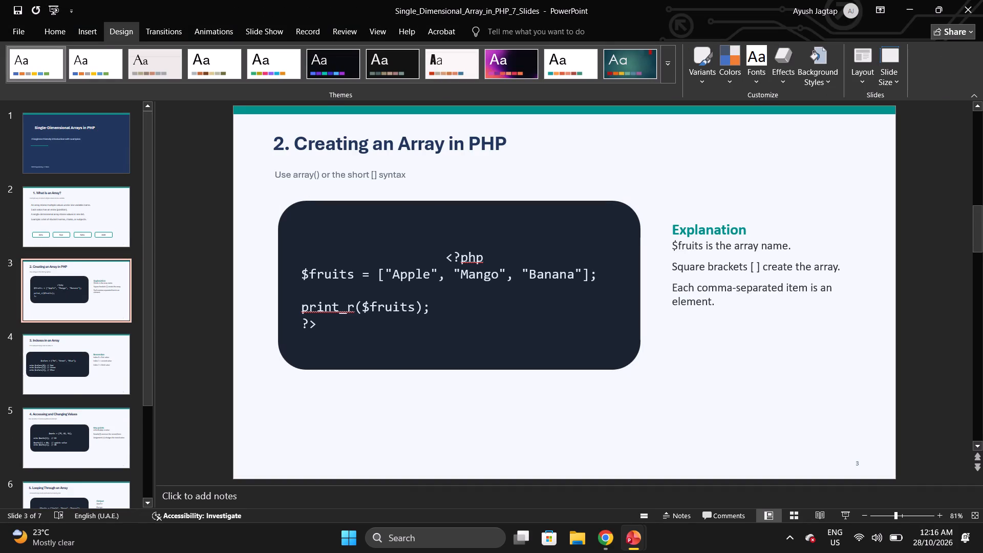
key(alt+Tab)
Narrow the bulleted text box on new slide 2 from its right side so the slide's right half is free.
click(622, 260)
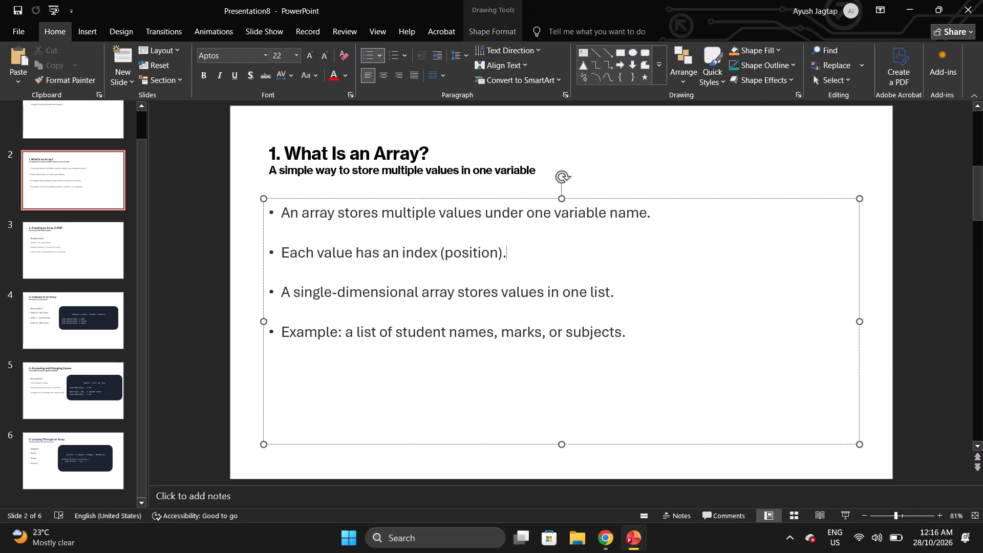
drag(861, 323, 606, 305)
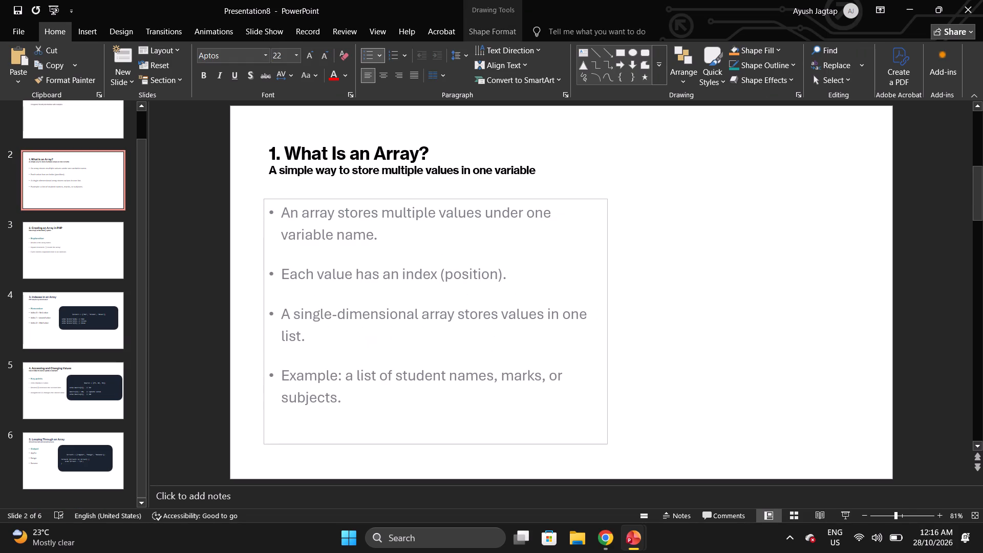
drag(606, 305, 489, 286)
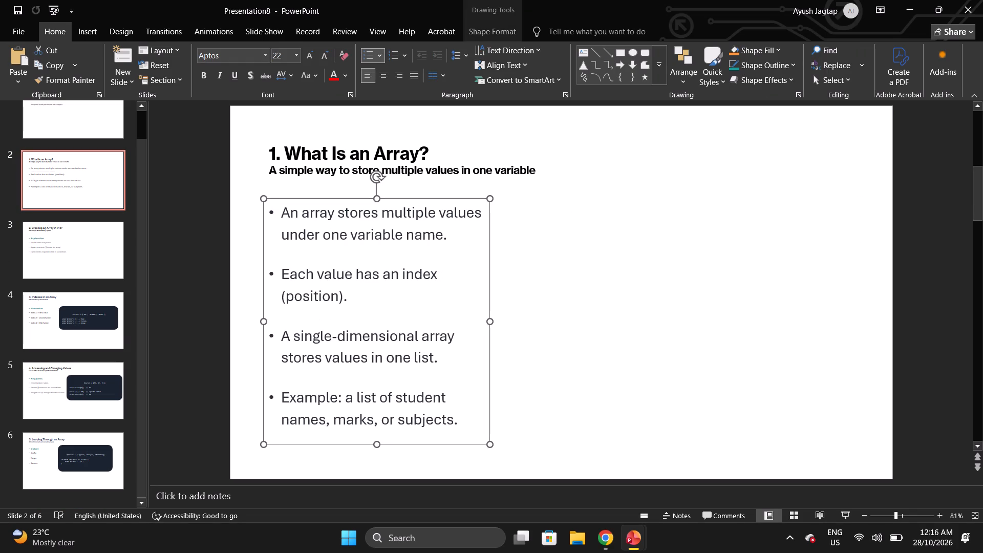
Paste the $fruits code block onto new slide 2 and place it to the right of the narrowed bullet text.
click(687, 287)
key(ctrl+v)
drag(467, 229, 716, 249)
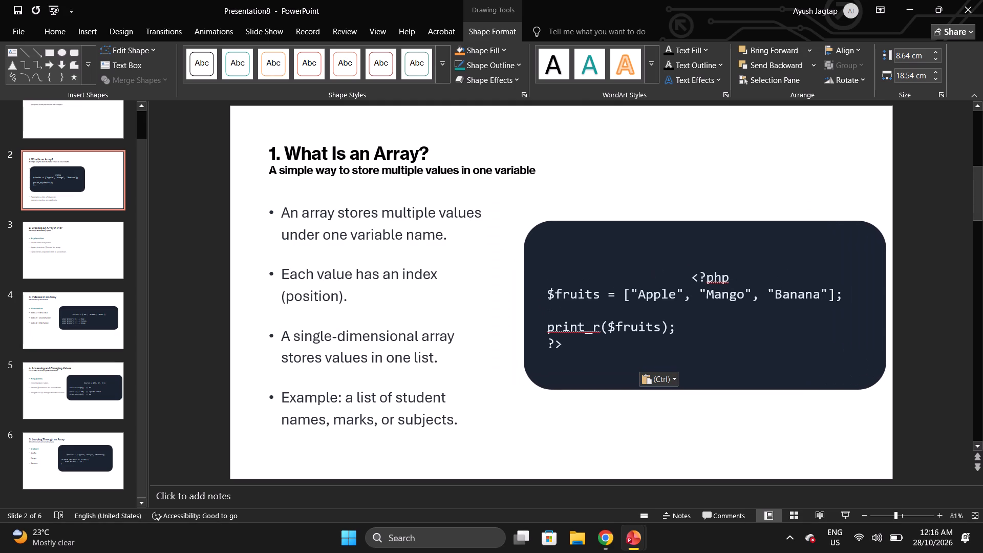
drag(716, 249, 707, 250)
click(621, 160)
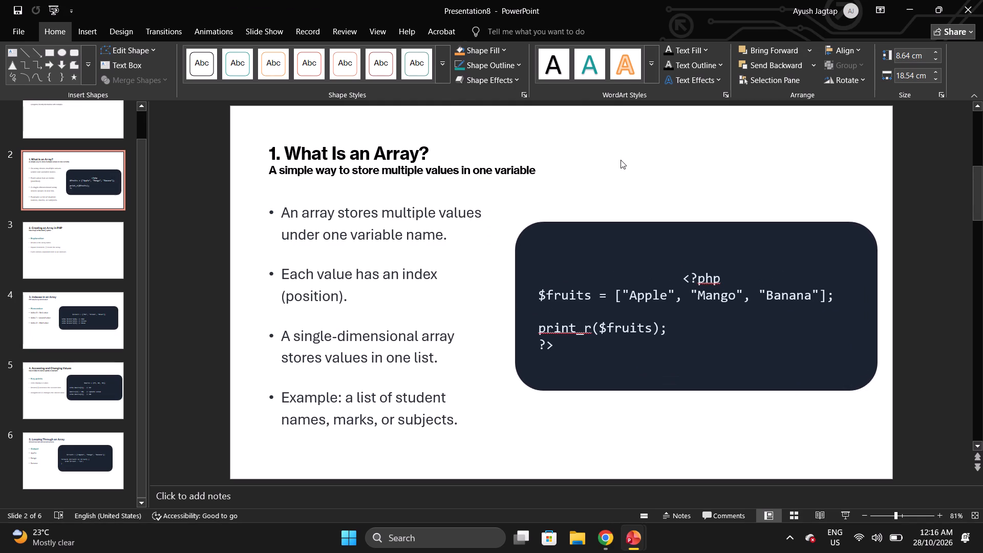
Compare the new deck's slides with the source deck, including its title and Summary slides, to find content still to copy.
click(75, 254)
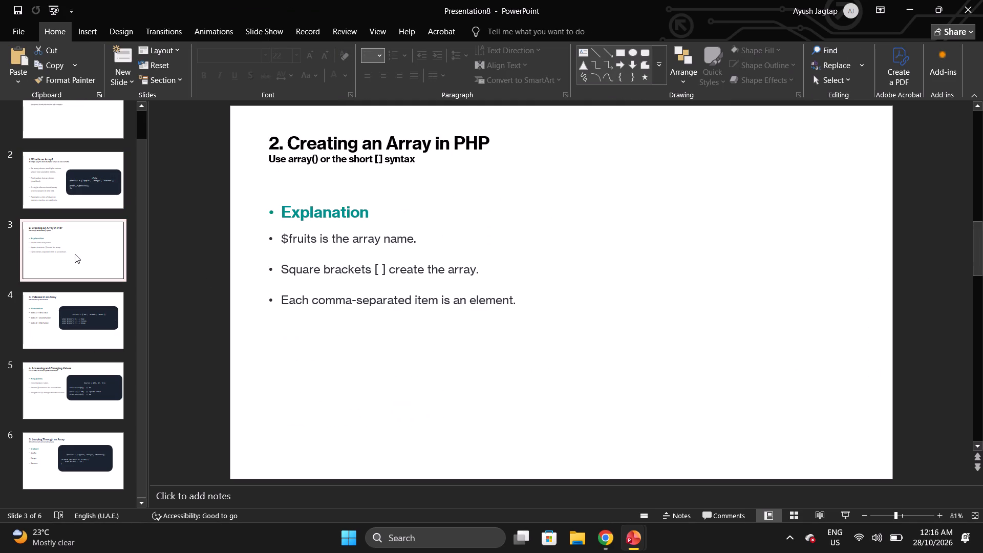
key(alt+Tab)
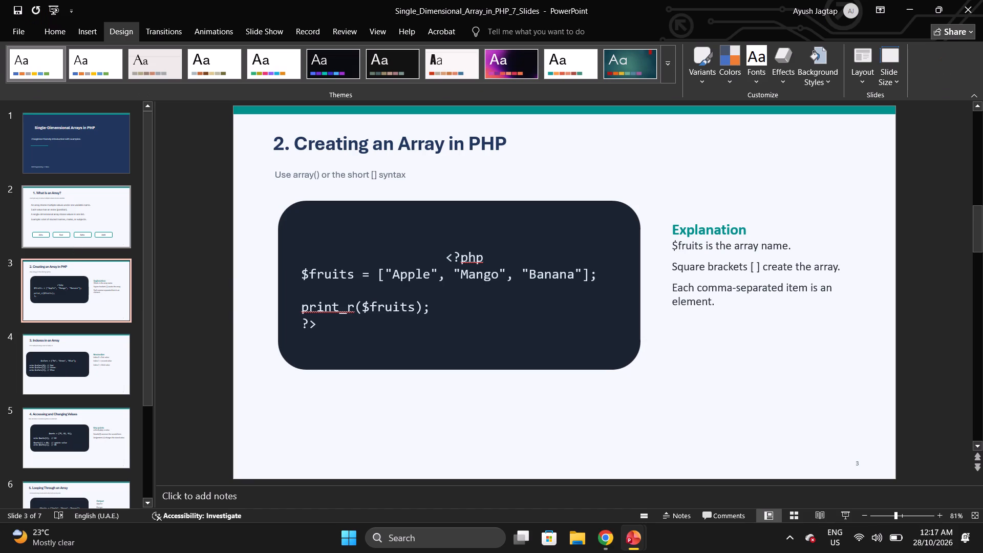
key(Tab)
key(alt+Tab)
key(alt+Tab)
scroll(58, 284, down, 6)
key(alt+Tab)
scroll(78, 326, up, 4)
drag(54, 107, 54, 116)
click(54, 118)
key(alt+Tab)
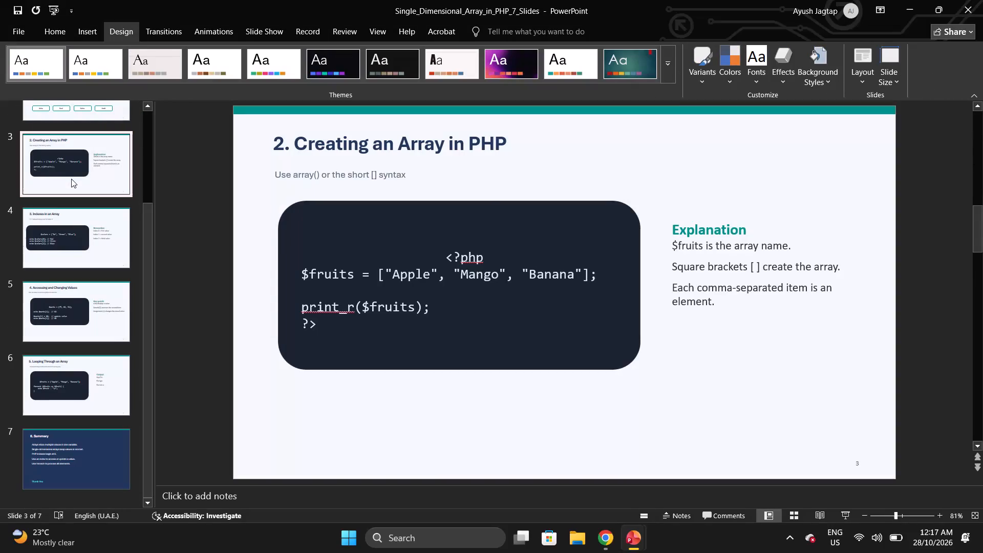
scroll(67, 202, up, 6)
click(81, 134)
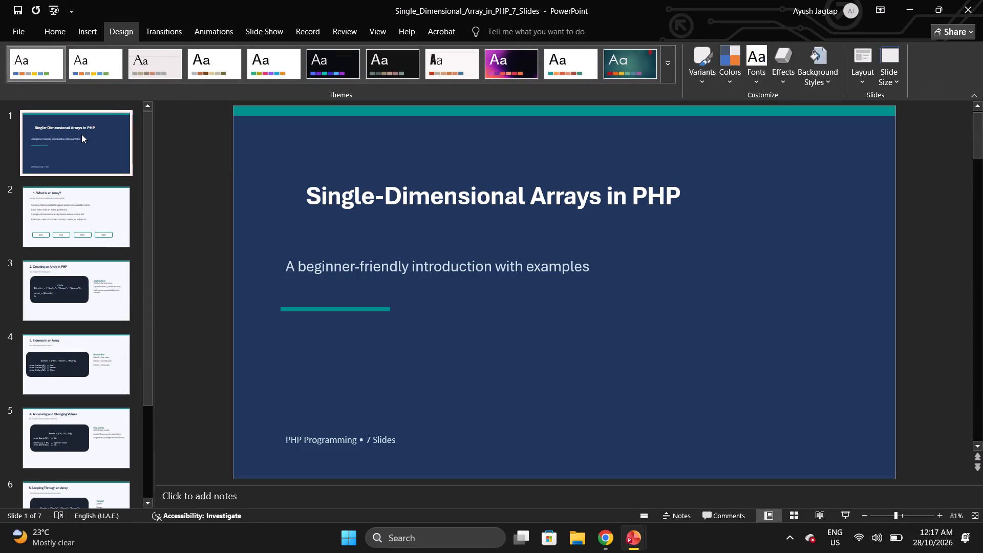
click(376, 406)
click(379, 429)
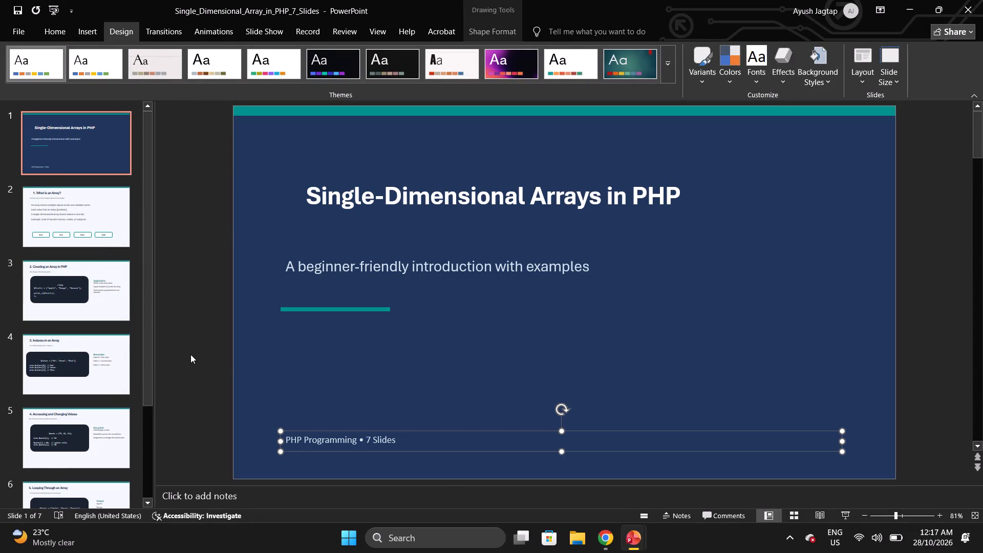
key(alt+Tab)
scroll(120, 396, down, 6)
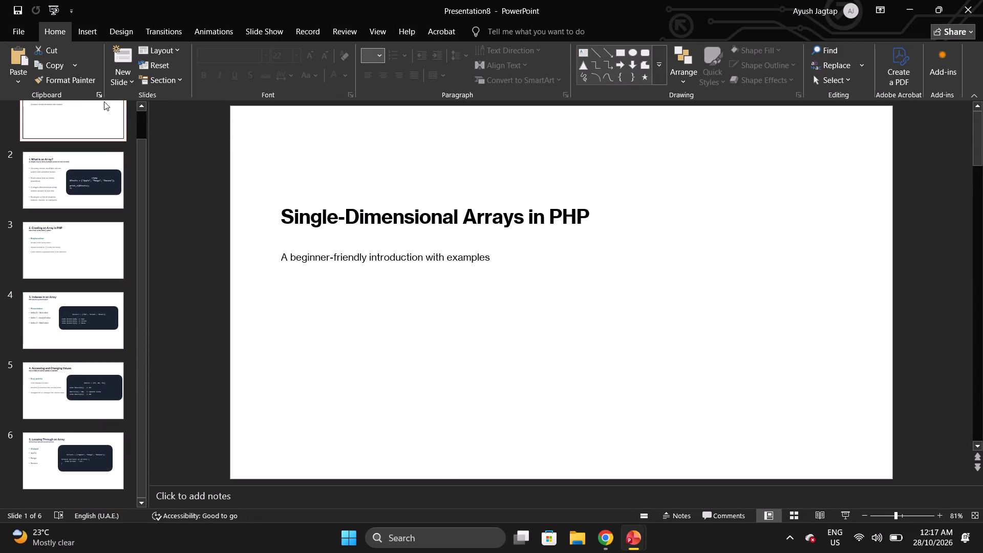
key(alt+Tab)
scroll(41, 410, down, 8)
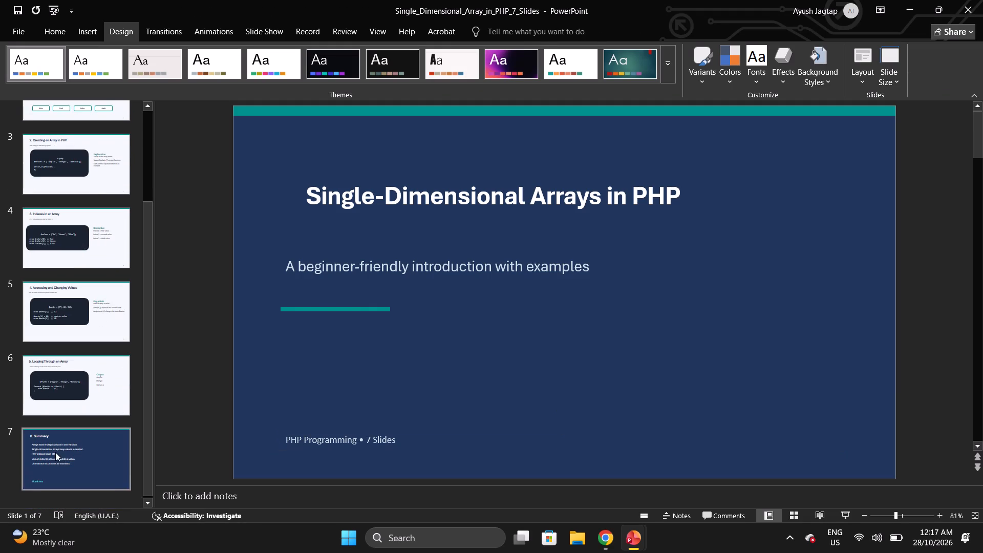
click(56, 454)
click(361, 284)
key(alt+Tab)
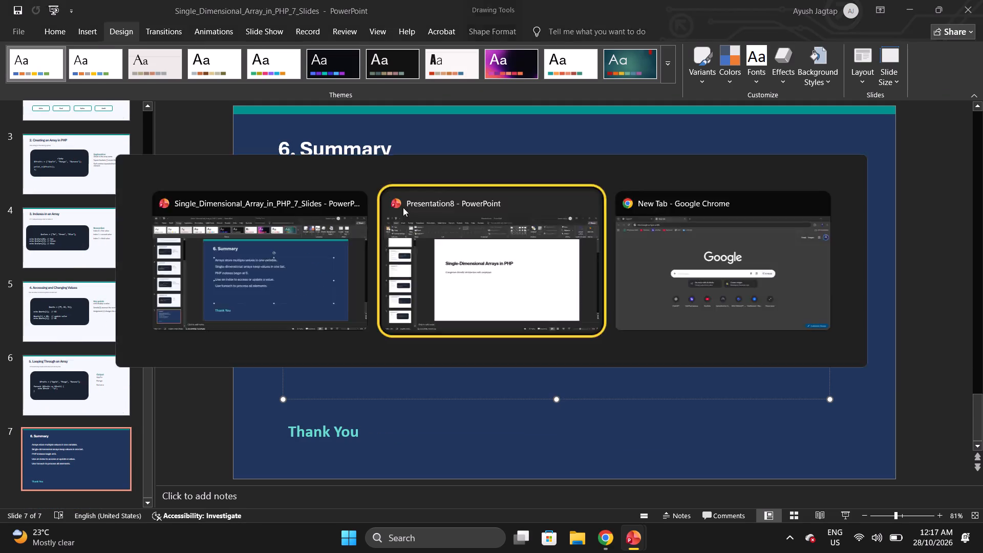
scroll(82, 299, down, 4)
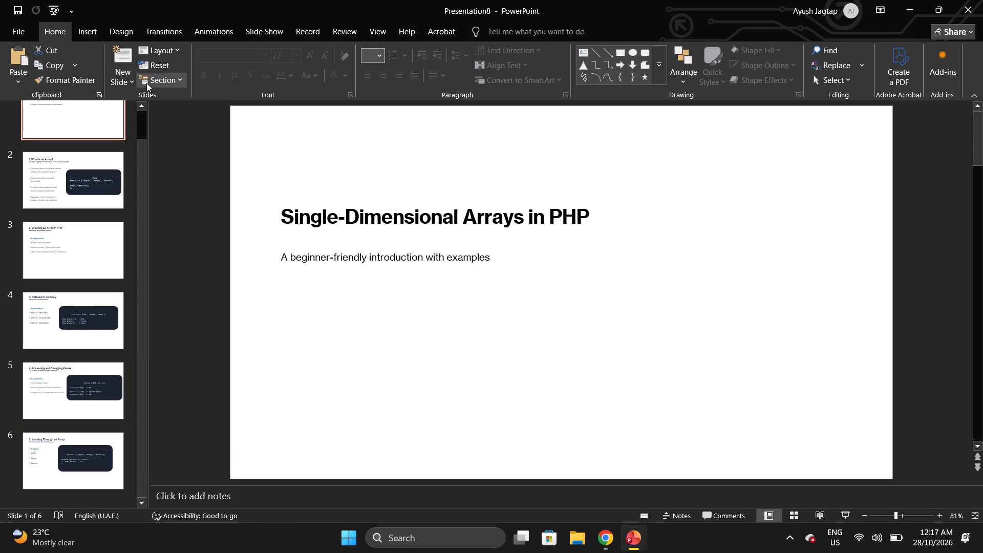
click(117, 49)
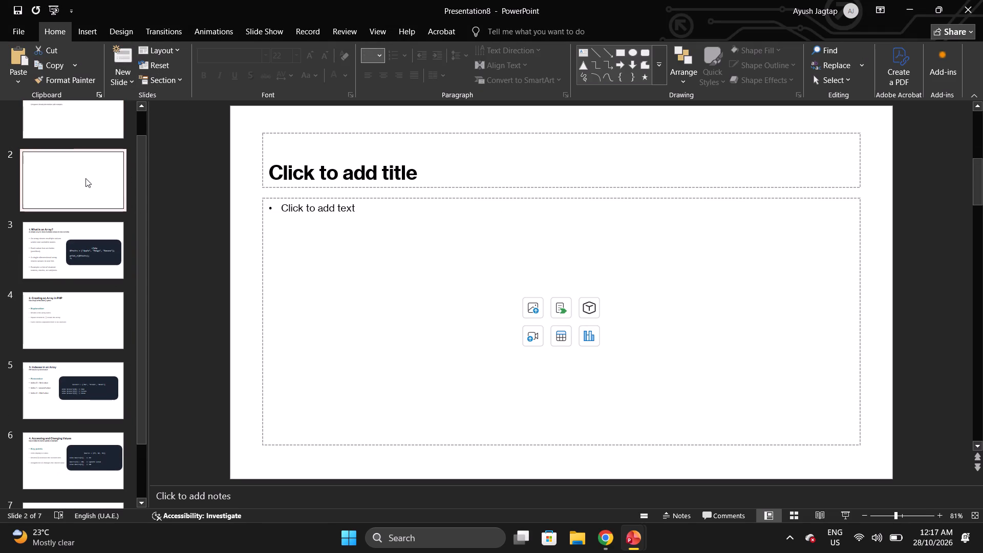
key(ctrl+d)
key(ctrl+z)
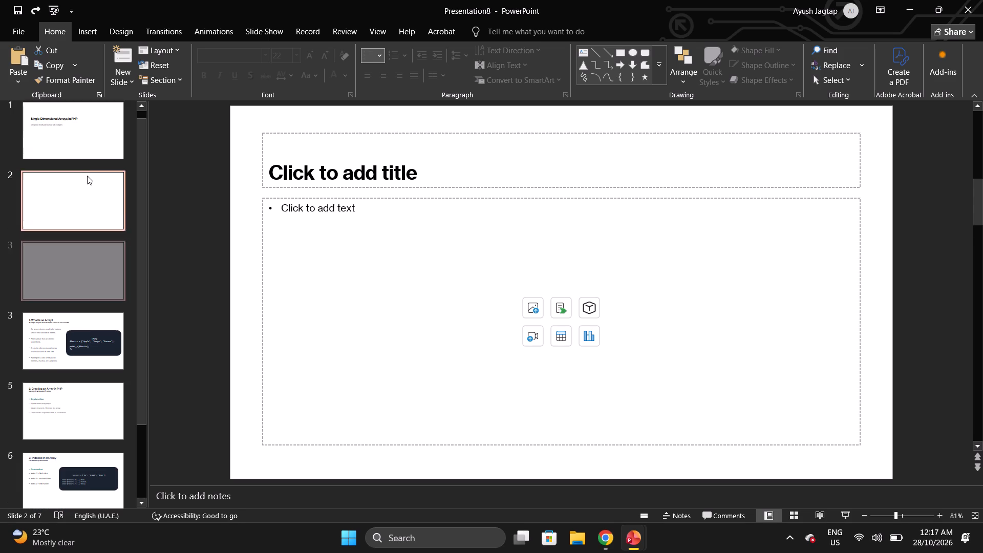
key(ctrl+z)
Add a new slide with title and content placeholders after slide 6, Looping Through an Array.
scroll(73, 234, down, 5)
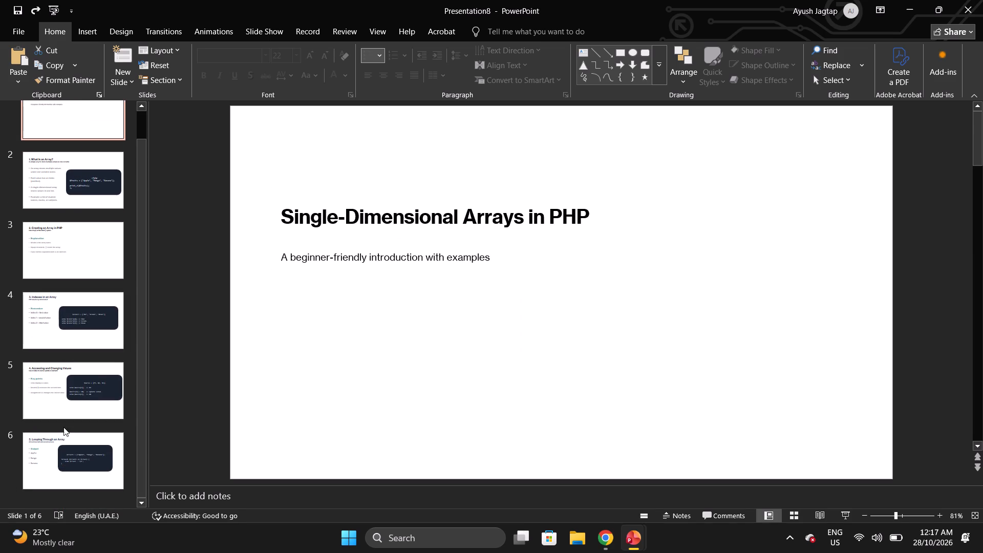
click(63, 433)
click(122, 56)
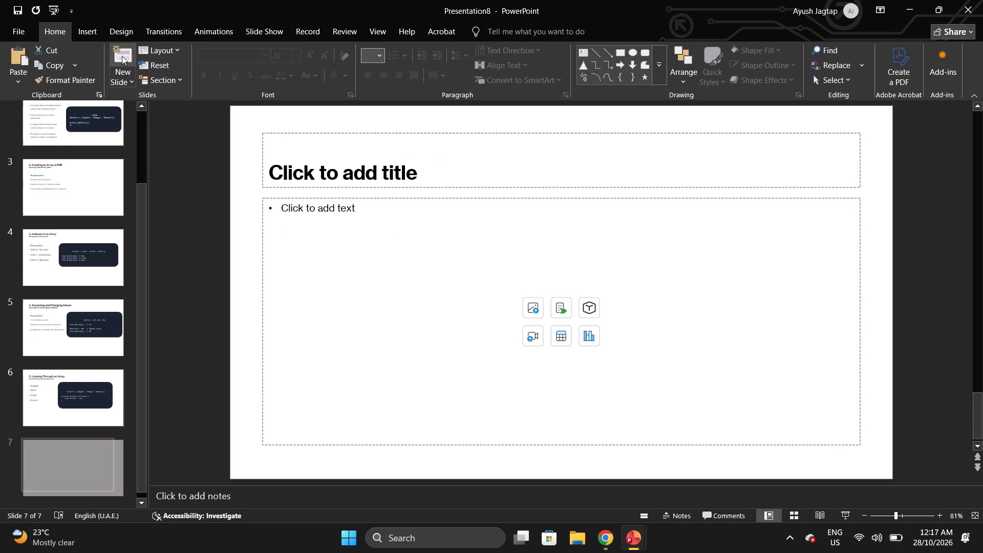
Copy the title "6. Summary" from source slide 7 and paste it into the title placeholder of new slide 7.
key(alt+Tab)
click(335, 151)
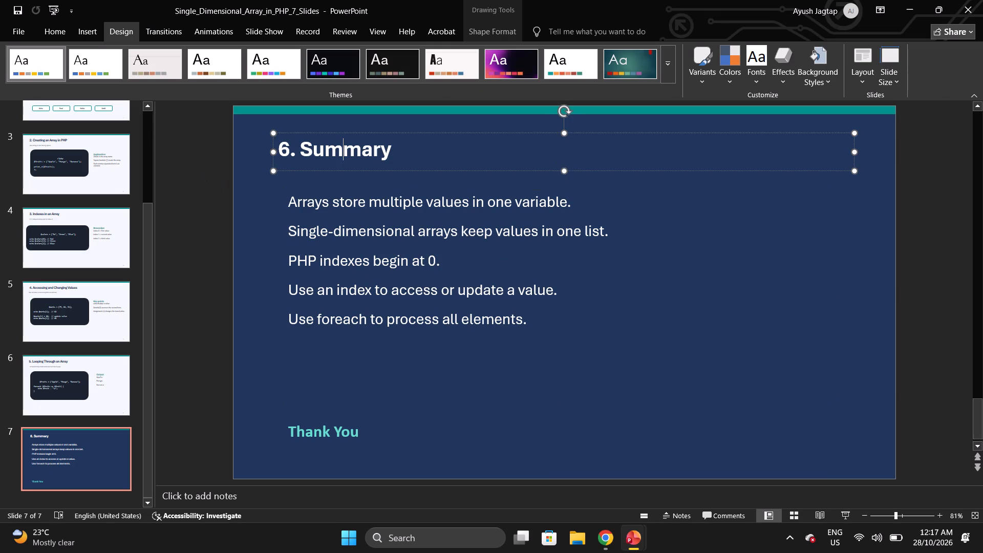
click(397, 151)
drag(390, 154, 301, 151)
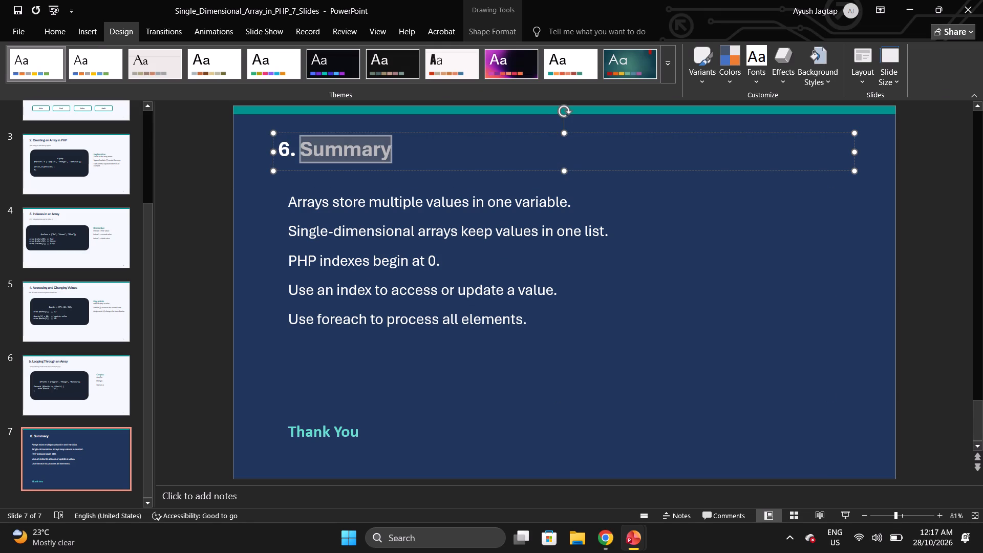
drag(301, 151, 275, 150)
key(ctrl+c)
key(alt+Tab)
click(318, 165)
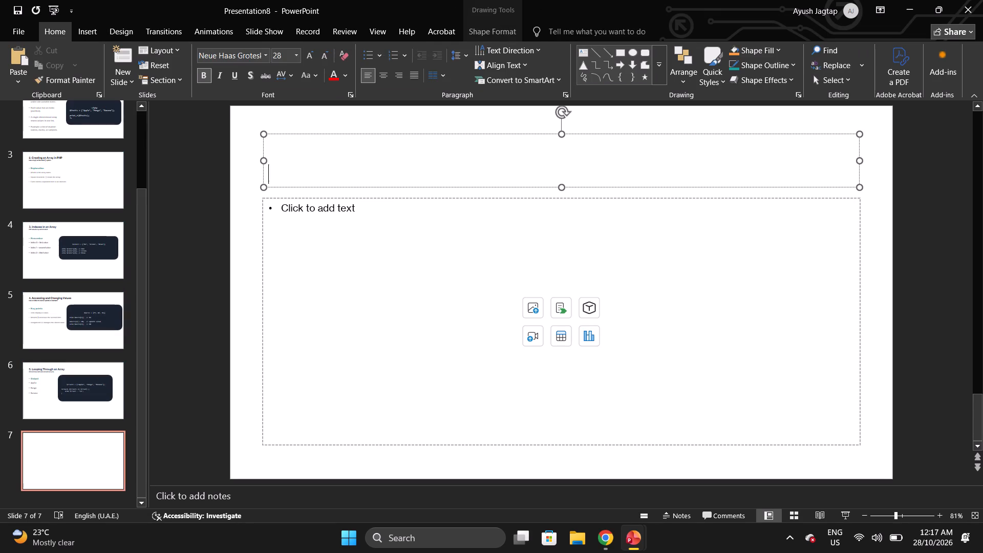
key(ctrl+v)
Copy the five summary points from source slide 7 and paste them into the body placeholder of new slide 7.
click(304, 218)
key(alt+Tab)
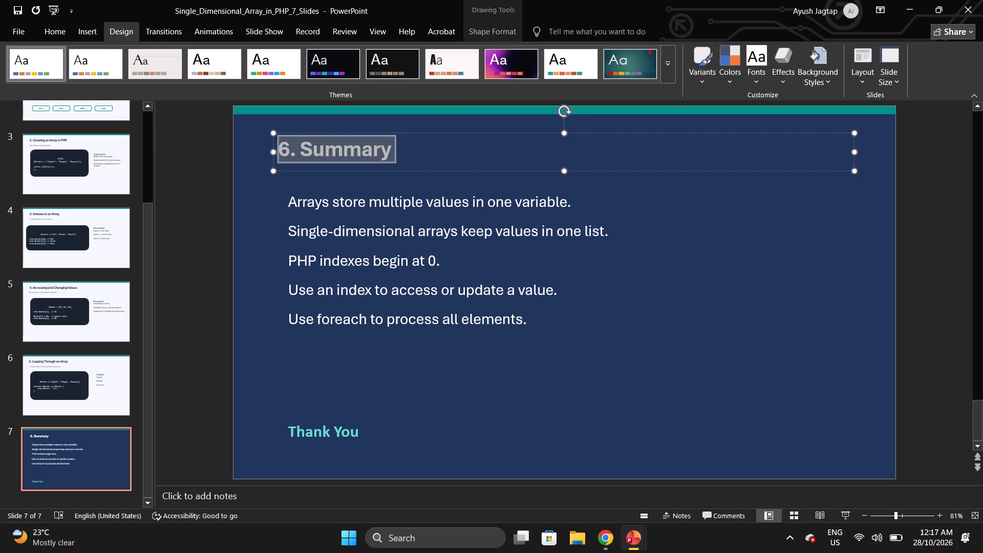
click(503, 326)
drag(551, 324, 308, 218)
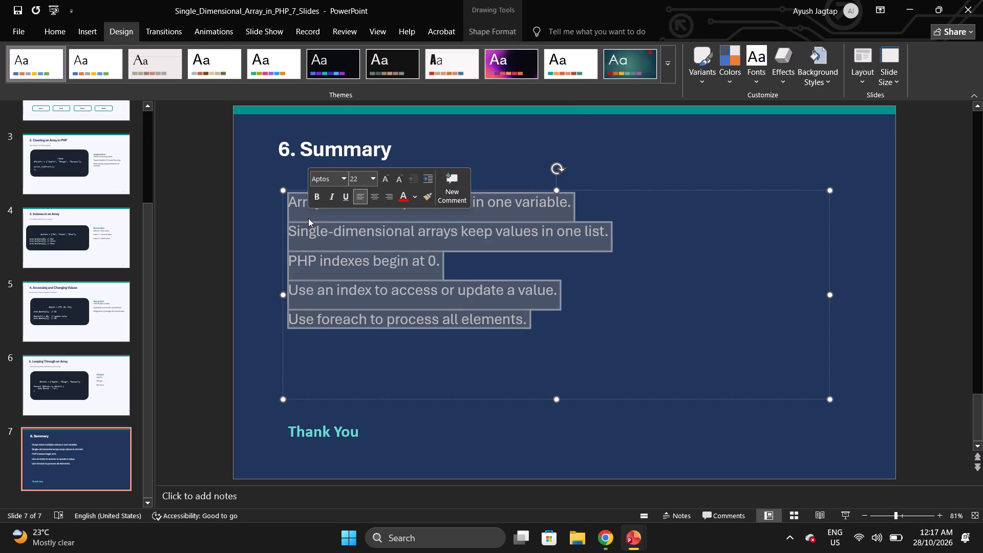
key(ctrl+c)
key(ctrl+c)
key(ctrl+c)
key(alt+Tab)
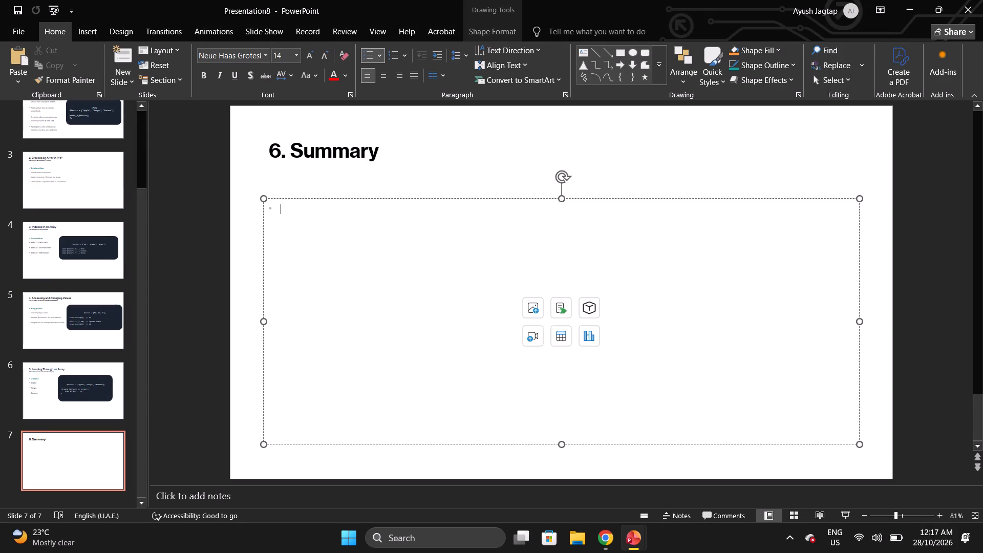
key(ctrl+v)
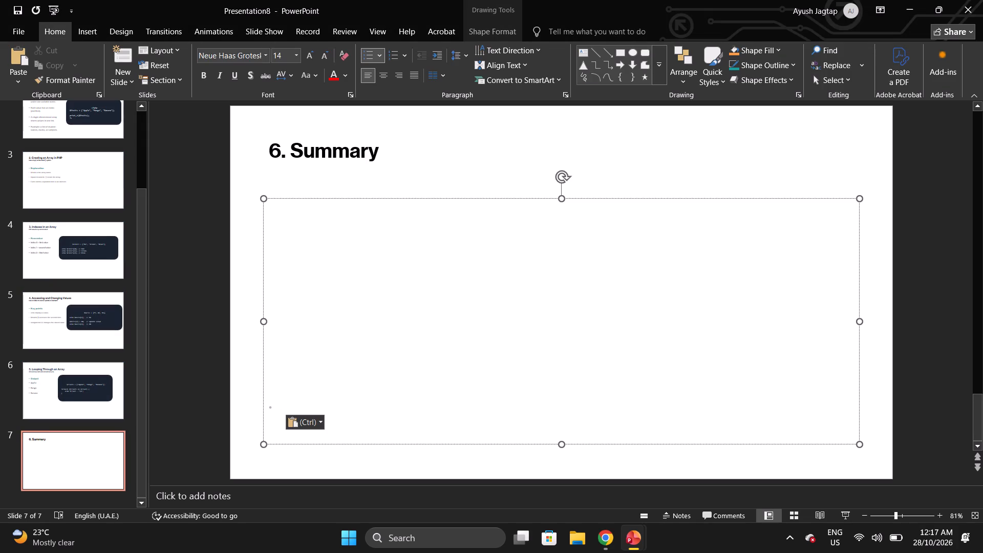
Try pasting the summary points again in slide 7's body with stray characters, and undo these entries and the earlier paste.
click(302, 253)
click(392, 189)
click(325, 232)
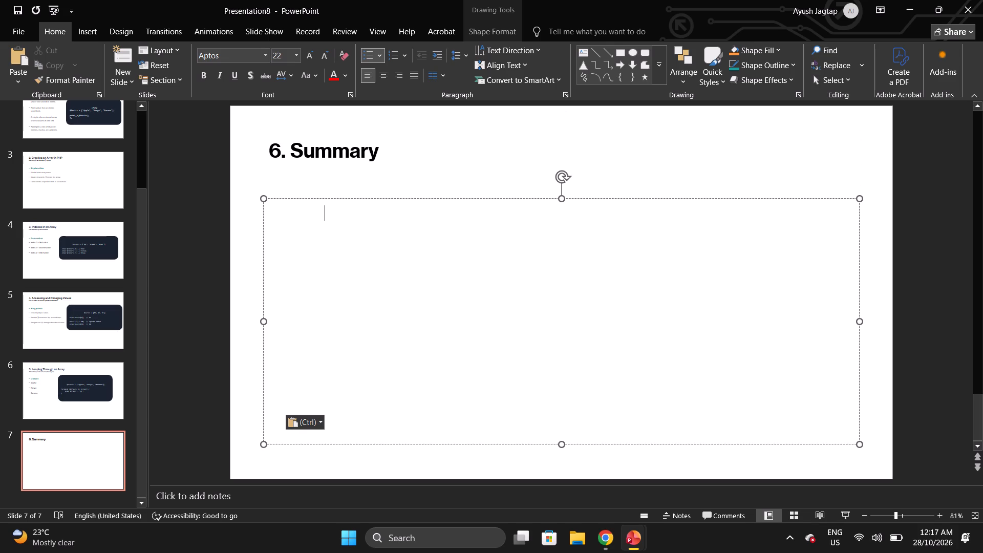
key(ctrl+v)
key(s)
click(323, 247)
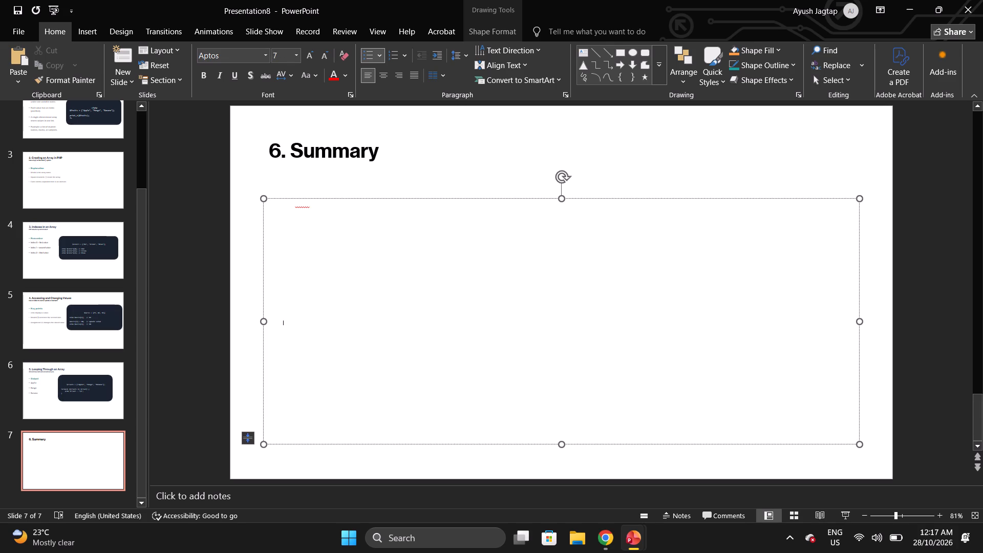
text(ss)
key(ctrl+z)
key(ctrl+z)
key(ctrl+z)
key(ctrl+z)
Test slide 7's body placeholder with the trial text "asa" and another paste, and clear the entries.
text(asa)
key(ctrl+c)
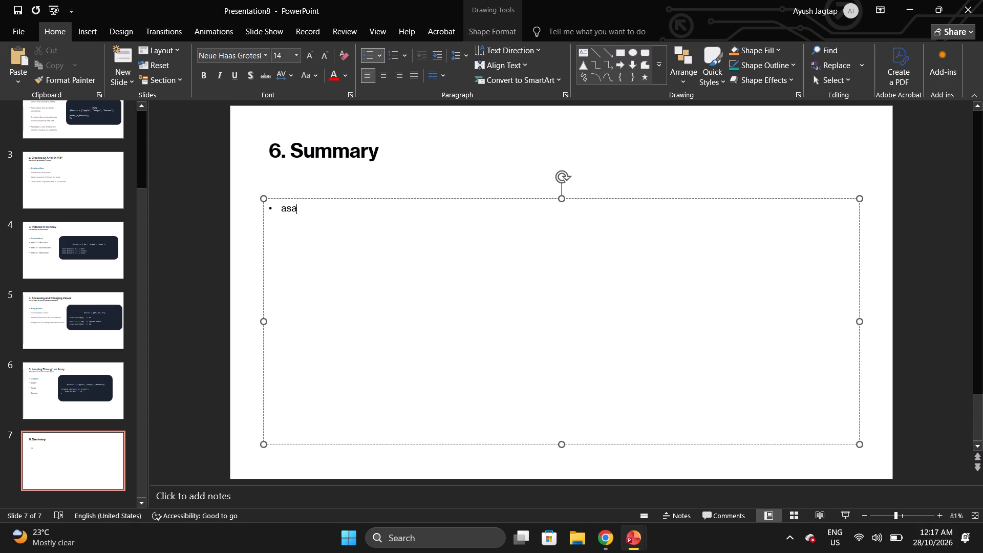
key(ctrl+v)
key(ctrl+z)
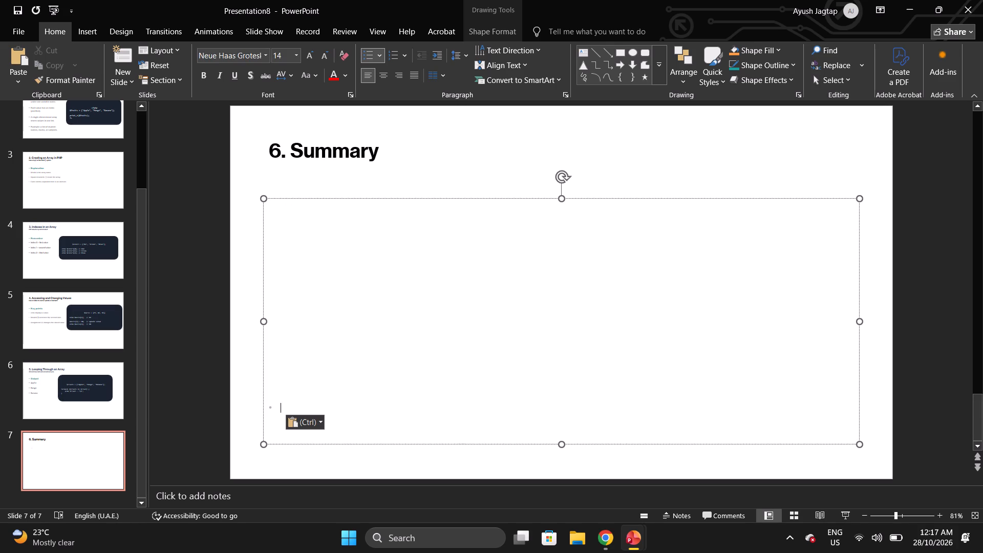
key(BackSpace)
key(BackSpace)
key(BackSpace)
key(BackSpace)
Copy the five summary points from source slide 7 again and paste them into new slide 7's body placeholder.
key(alt+Tab)
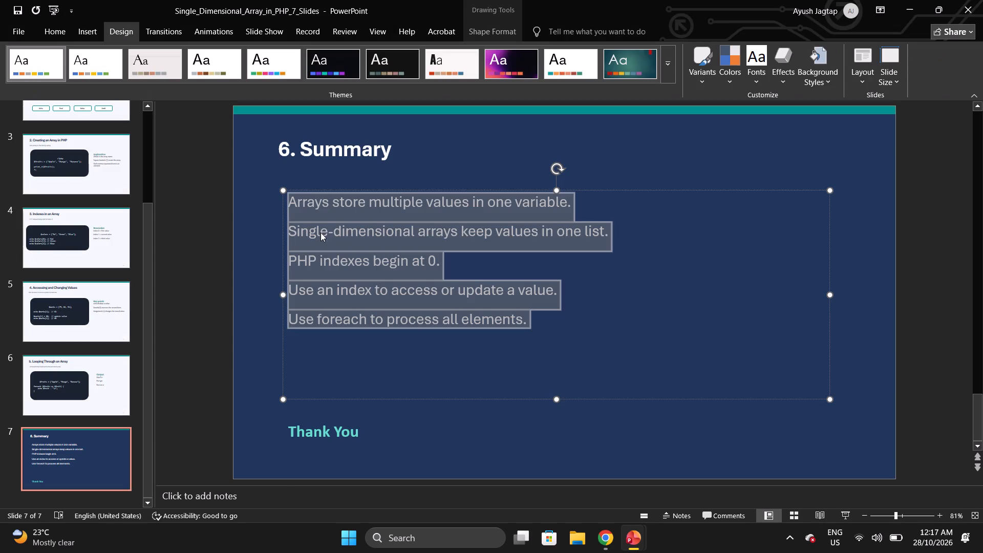
key(ctrl+c)
key(ctrl+c)
key(alt+Tab)
key(ctrl+v)
Set the font colour of the pasted summary text, from the first point through "Use foreach", to dark grey.
click(343, 284)
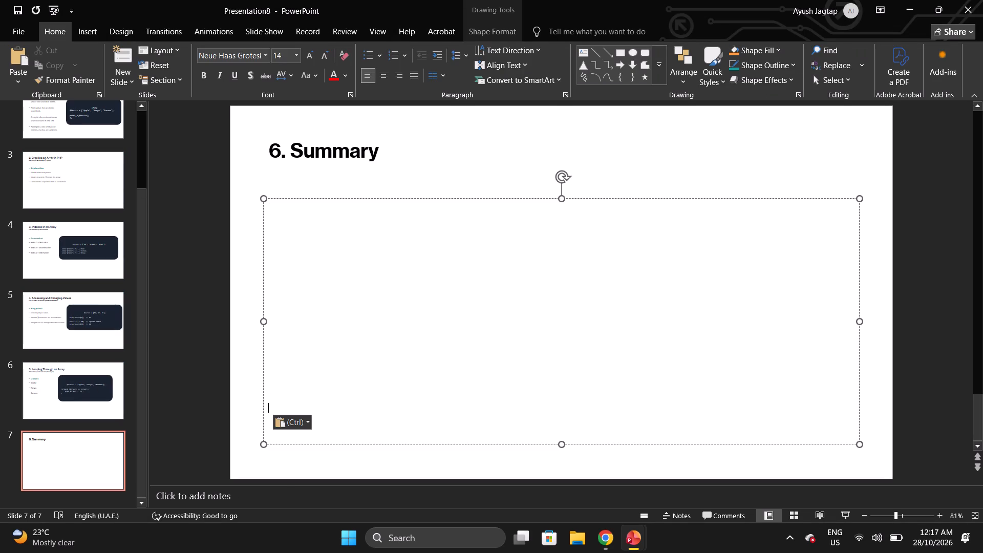
click(503, 163)
click(368, 247)
click(353, 253)
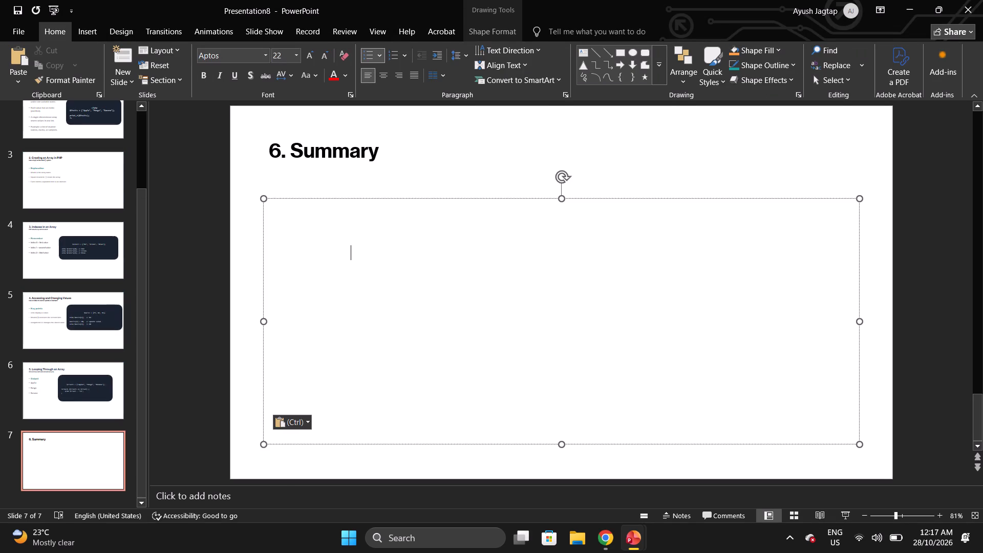
drag(354, 387, 334, 326)
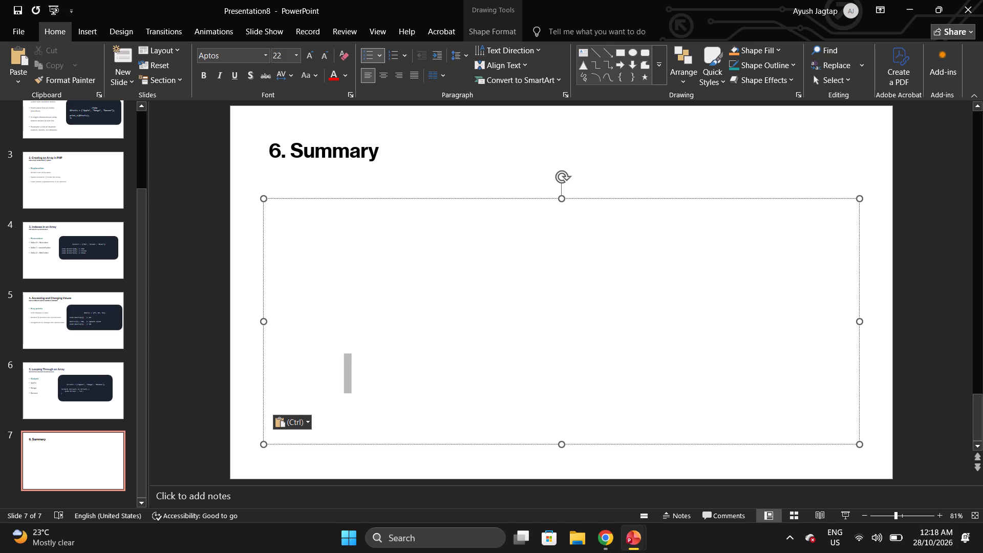
drag(334, 326, 261, 191)
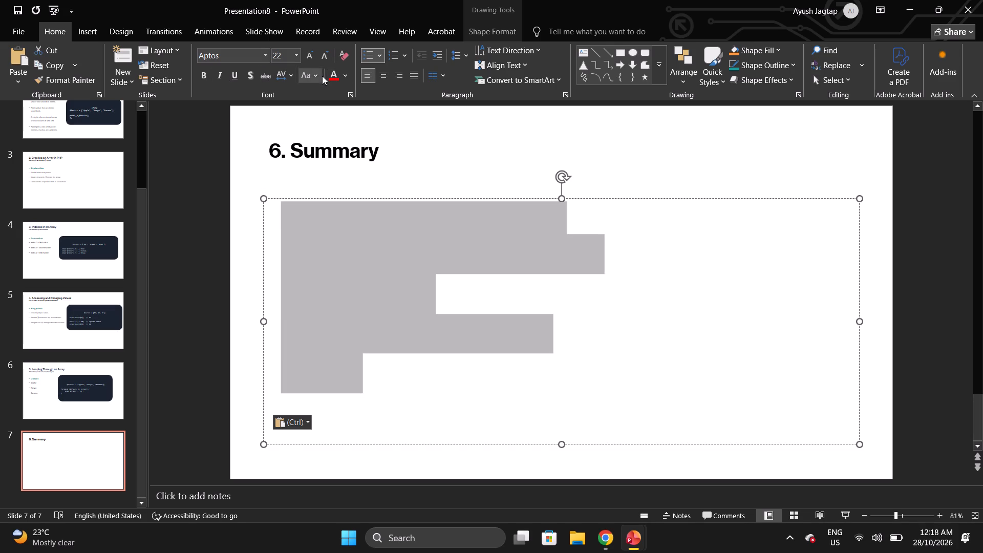
click(347, 81)
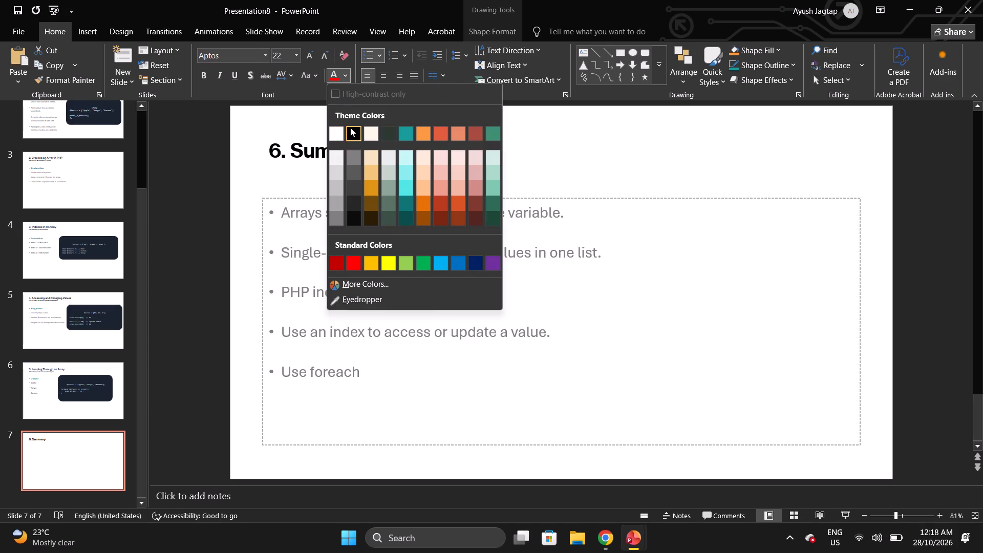
click(352, 170)
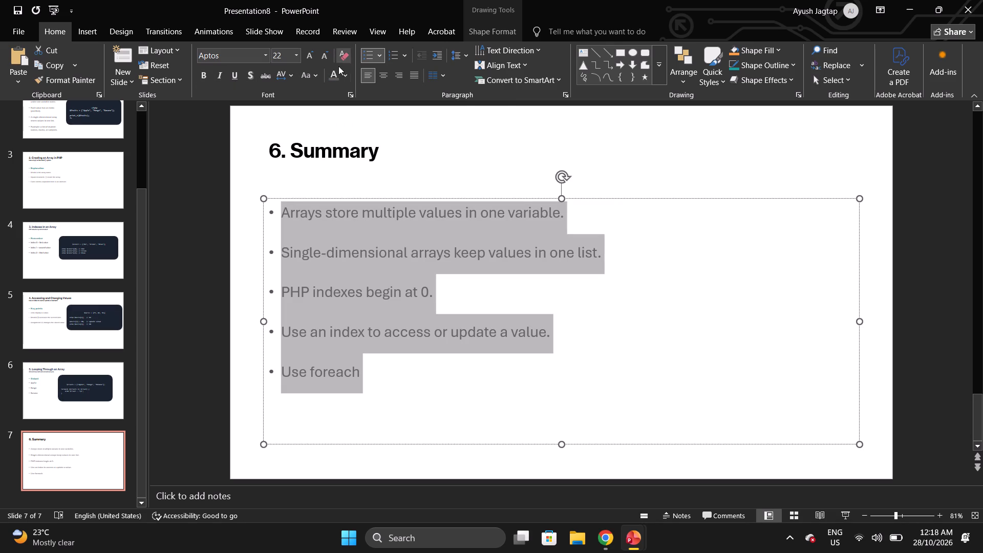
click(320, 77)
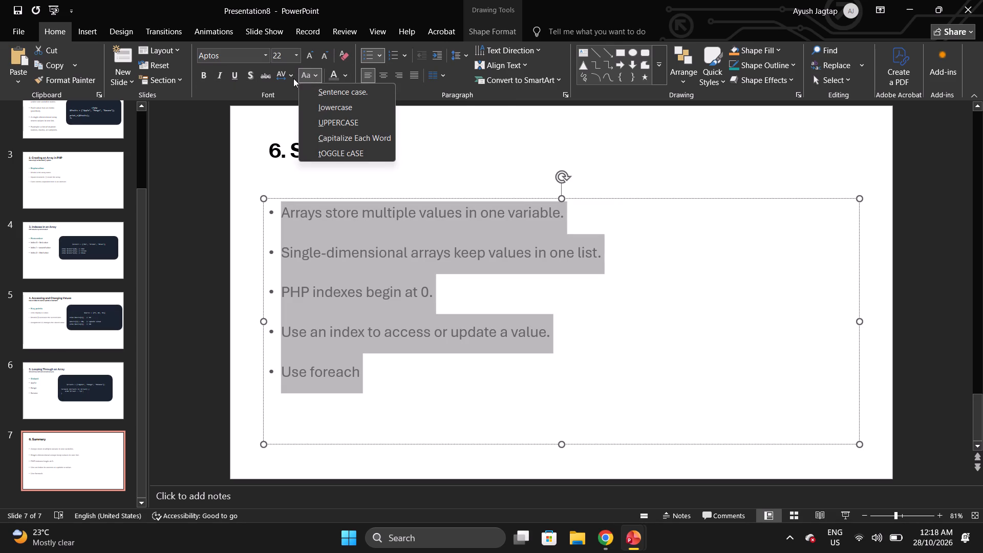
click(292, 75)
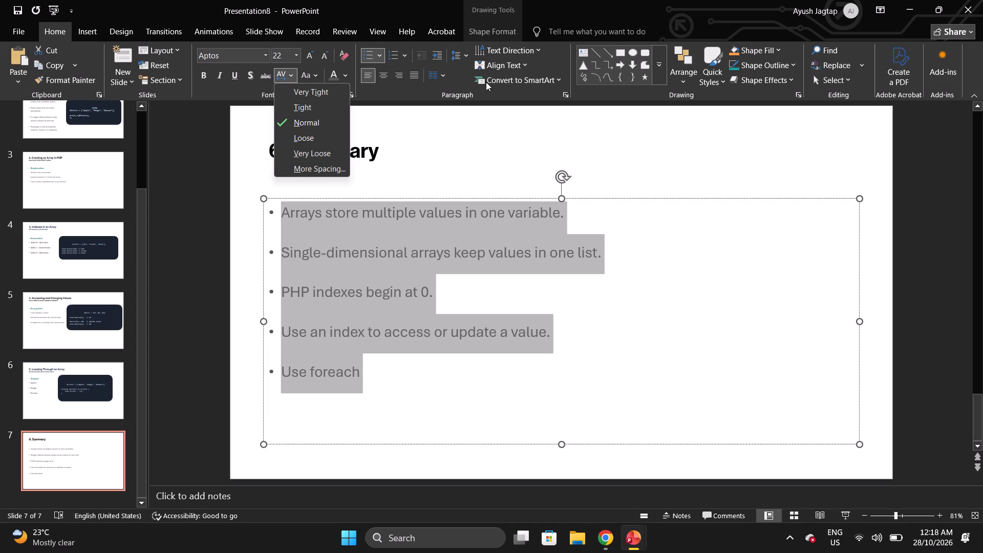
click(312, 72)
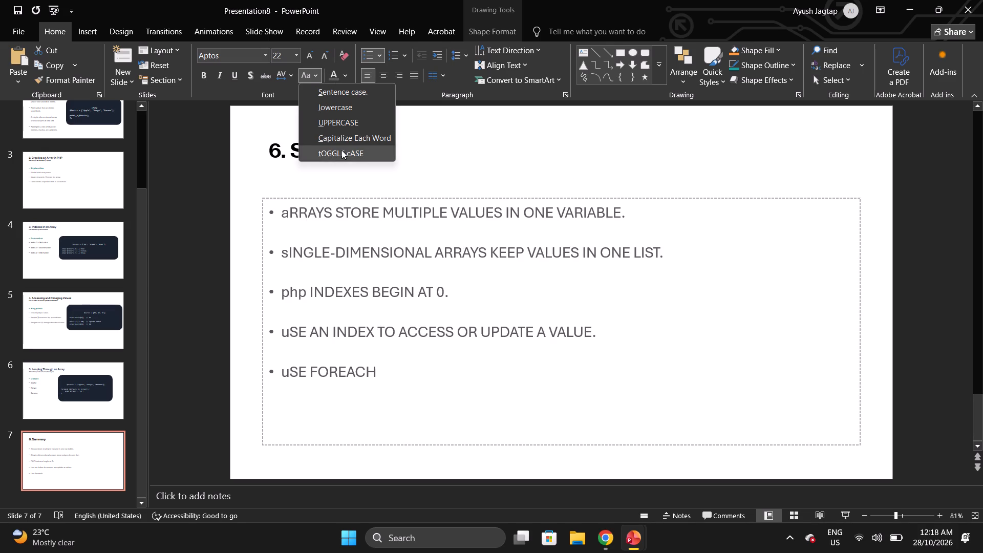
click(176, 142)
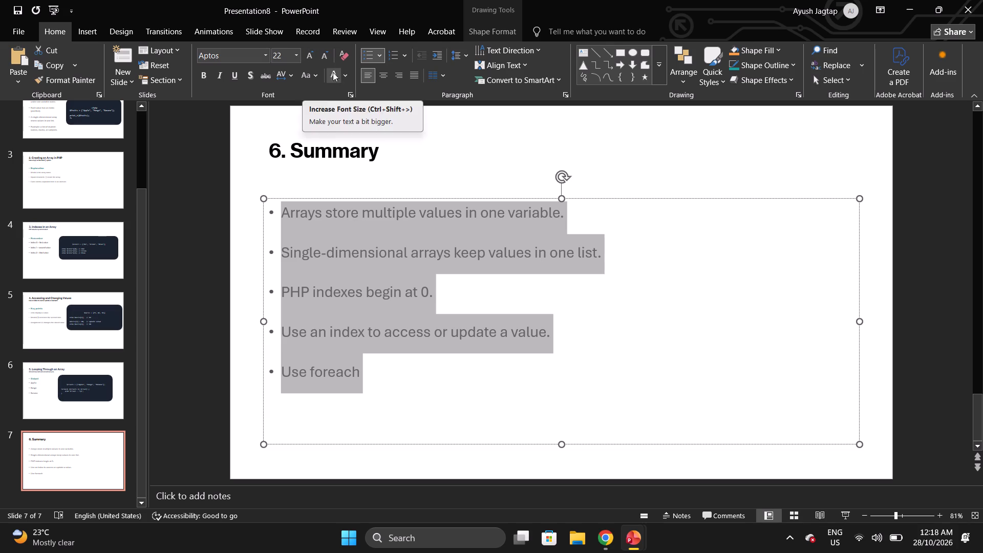
Reapply the dark grey font colour to the selected summary points on slide 7.
click(341, 76)
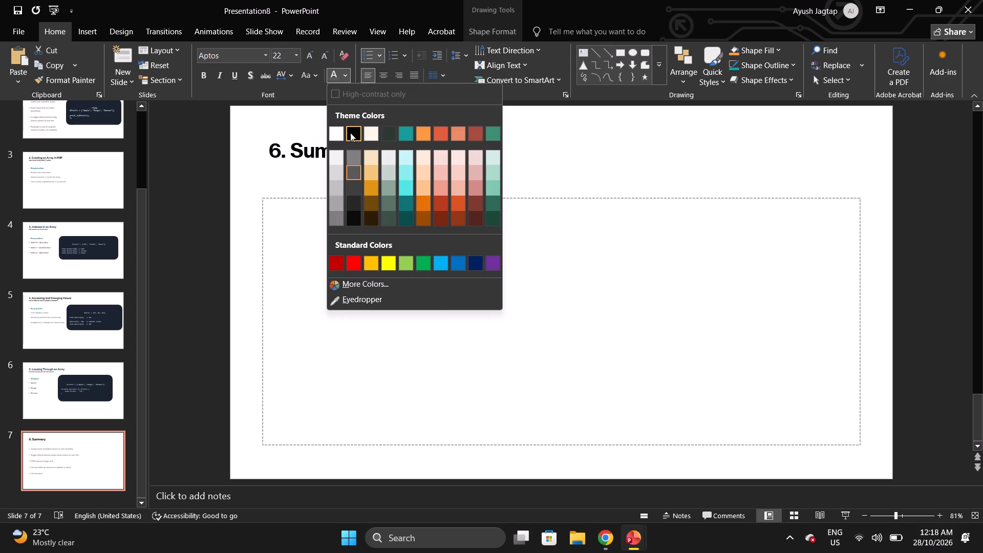
click(352, 170)
click(240, 194)
Make the summary points on slide 7 bold, from the first point through "Use foreach".
click(333, 293)
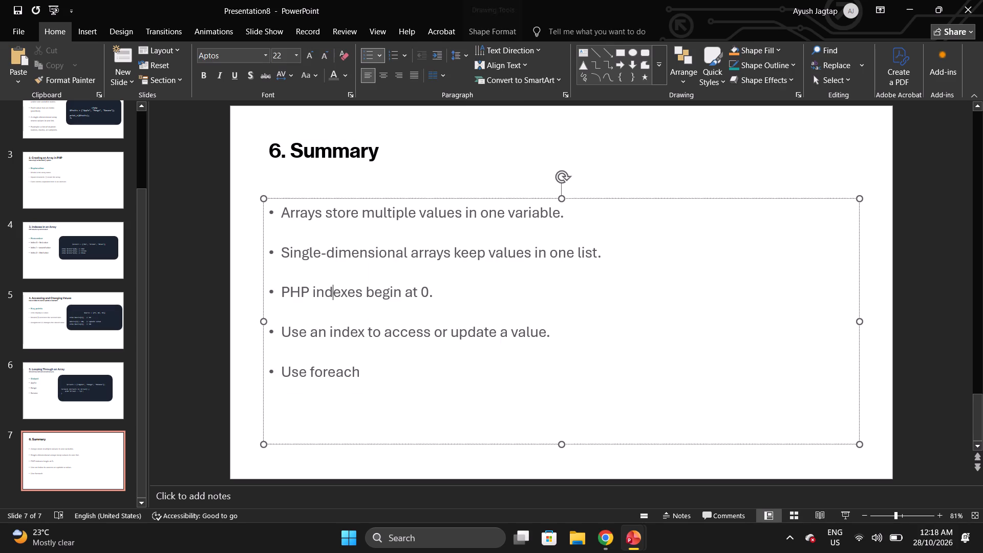
drag(381, 379, 261, 210)
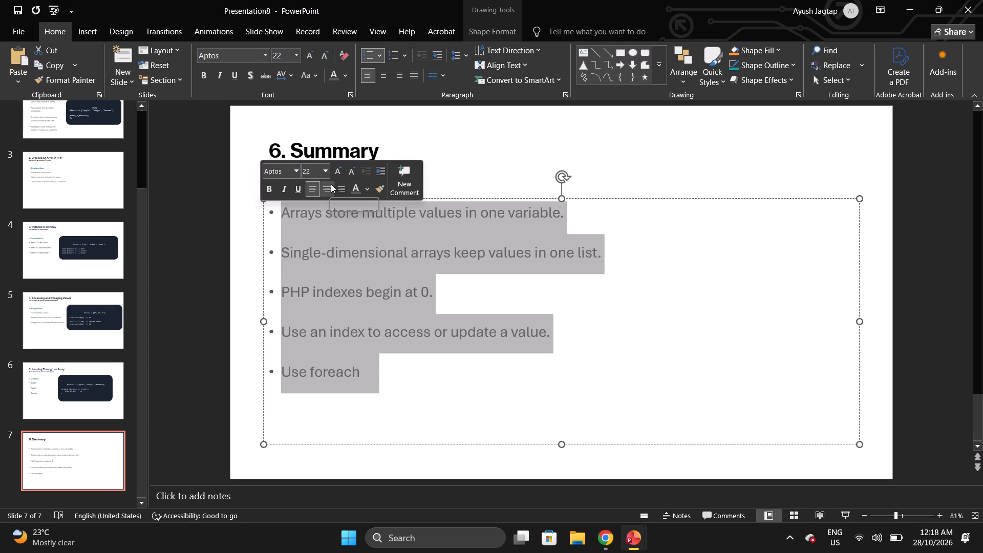
click(267, 183)
click(236, 263)
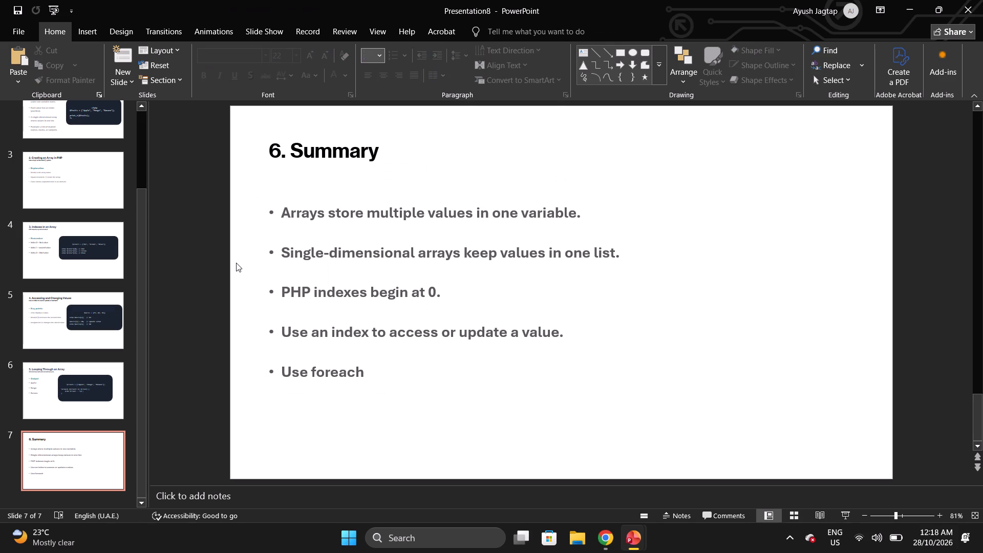
click(236, 263)
click(275, 233)
click(193, 223)
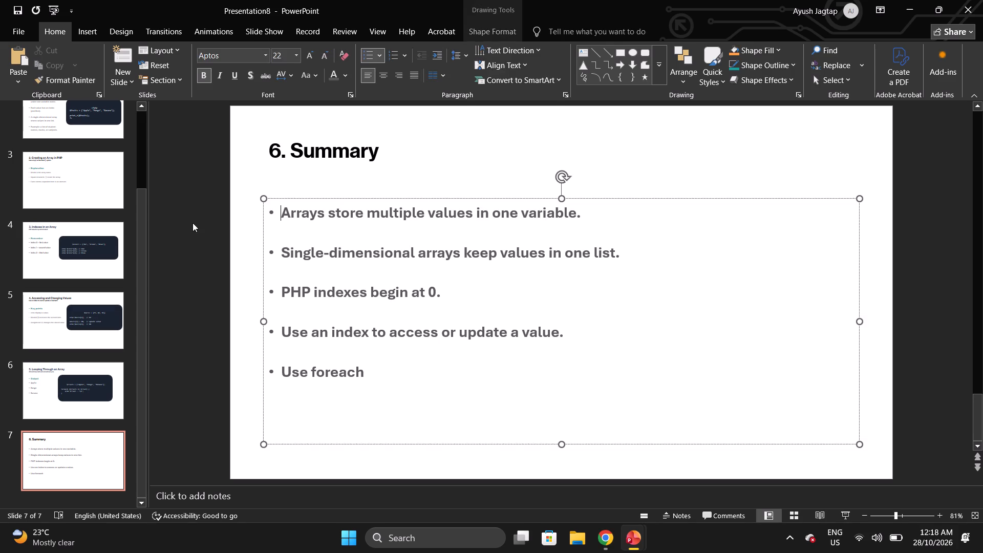
Compare the new deck's slides with the source deck's Summary slide to find content still to copy.
scroll(141, 288, up, 2)
scroll(68, 214, up, 6)
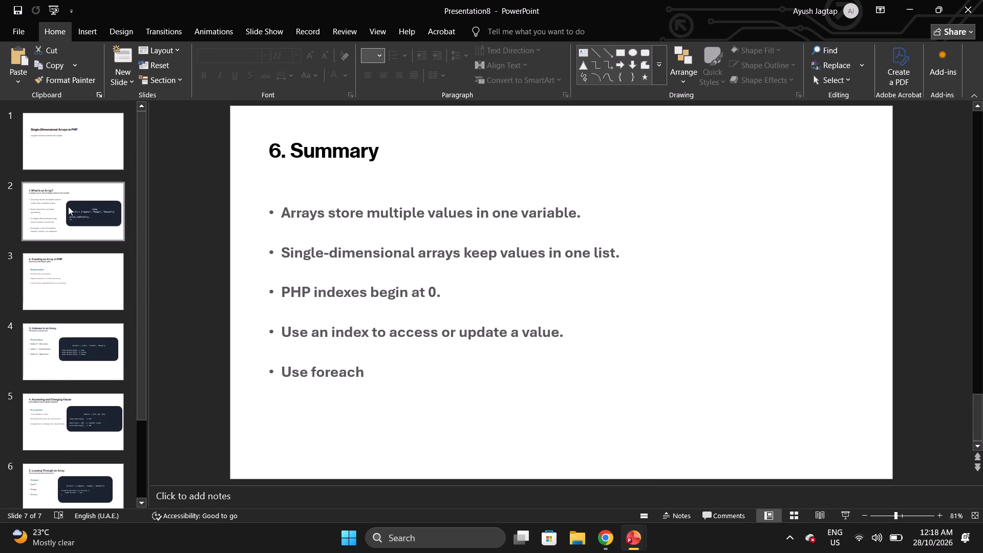
click(625, 545)
click(570, 479)
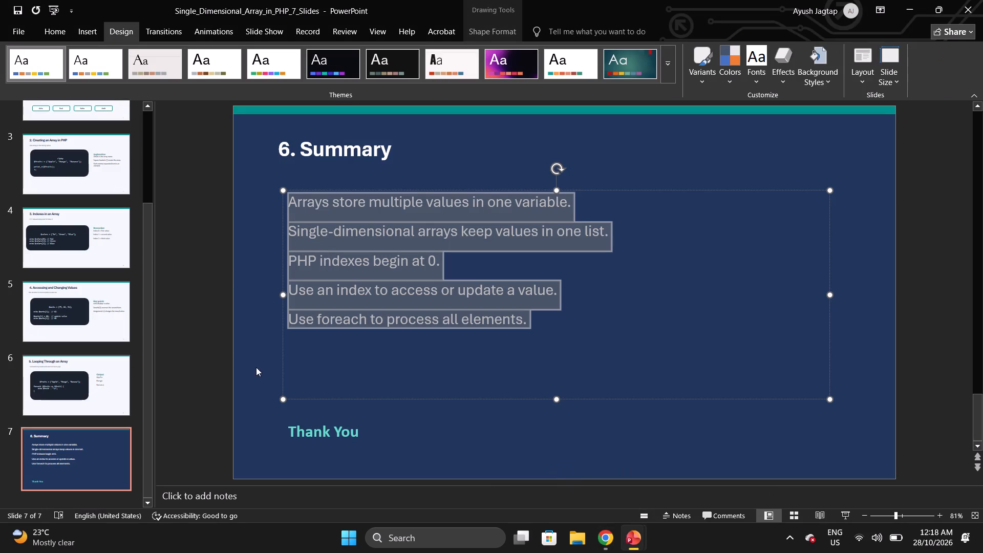
scroll(170, 350, down, 2)
click(630, 539)
click(693, 489)
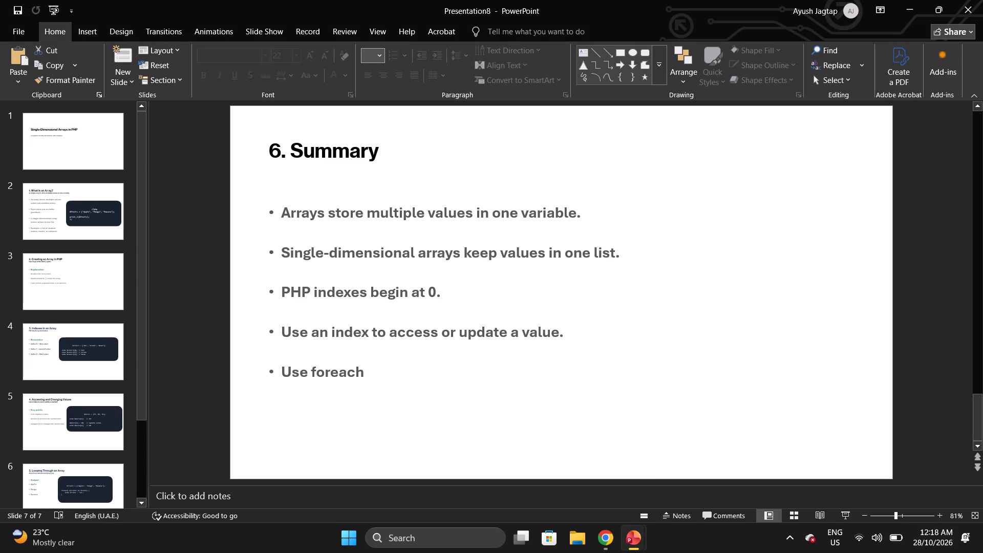
Start a new line below the "Use foreach" point on slide 7 and enter the closing text "ThankYou".
click(466, 391)
key(Return)
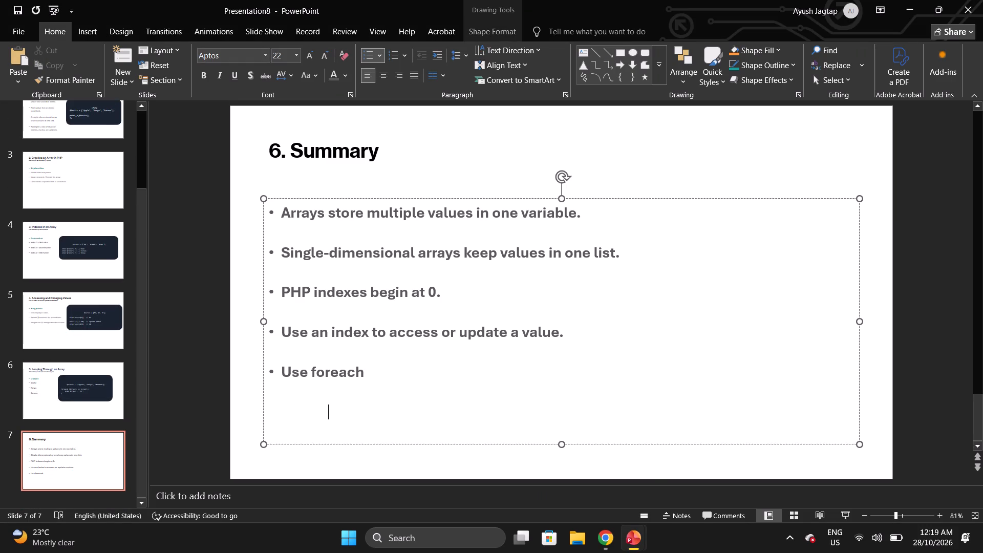
text(ou)
Set the font colour of the closing thank-you text on slide 7 to dark grey.
drag(361, 413, 251, 408)
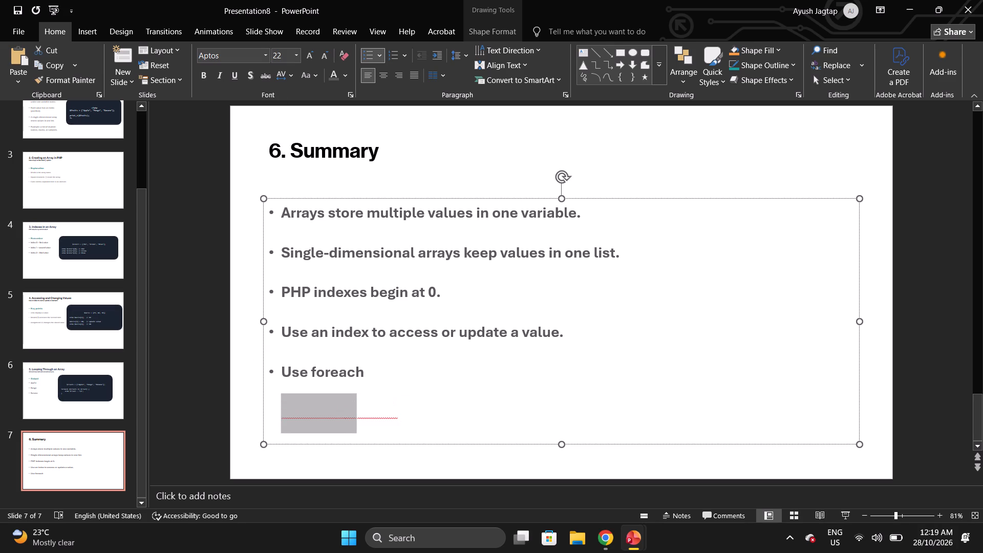
right_click(317, 418)
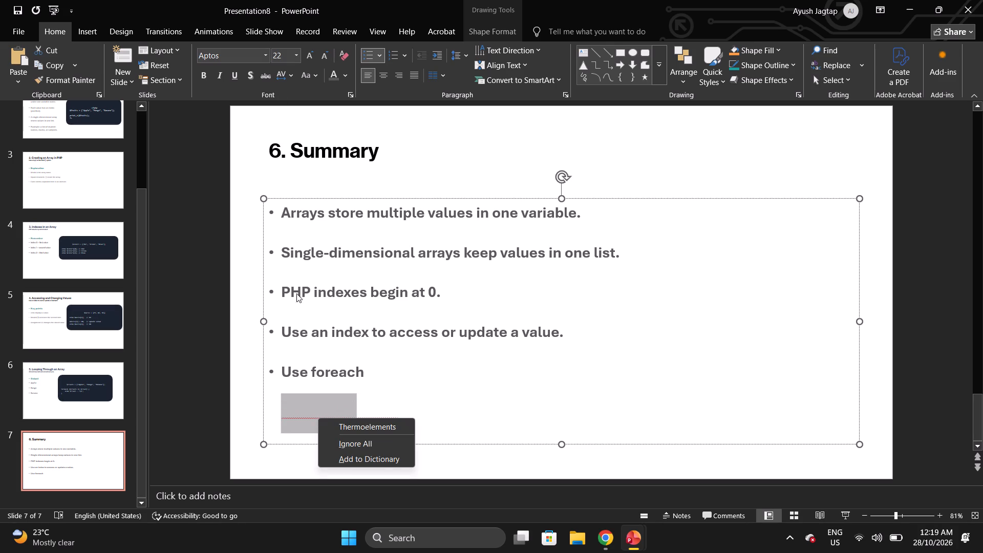
click(346, 74)
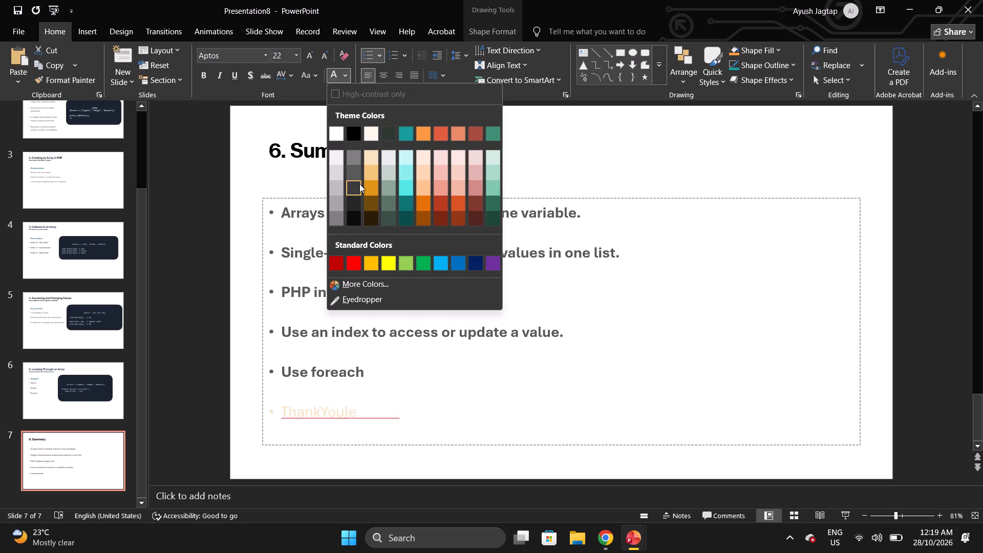
click(359, 184)
Correct the closing line on slide 7 to read "Thank You", adding the space and removing the stray trailing letters.
click(325, 445)
click(324, 423)
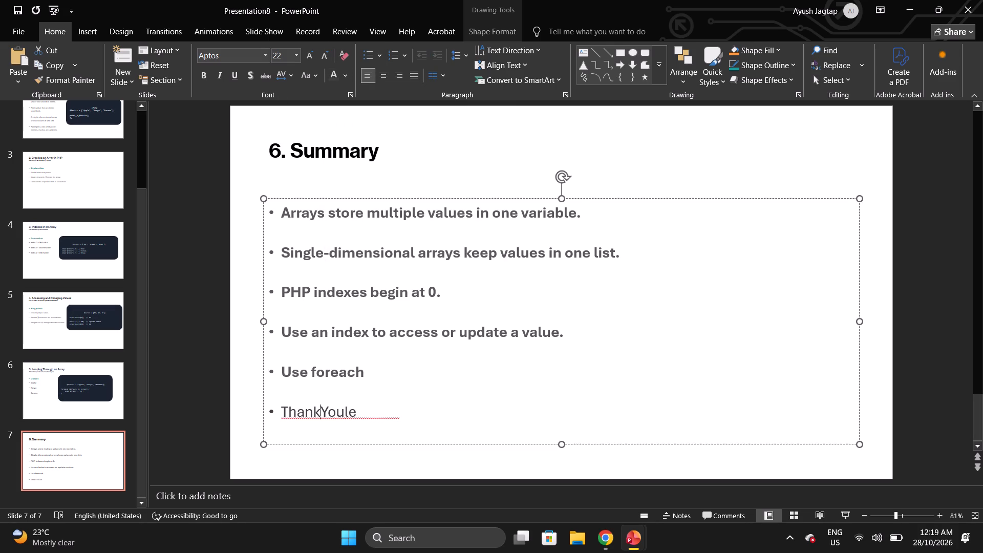
key(space)
key(space)
key(BackSpace)
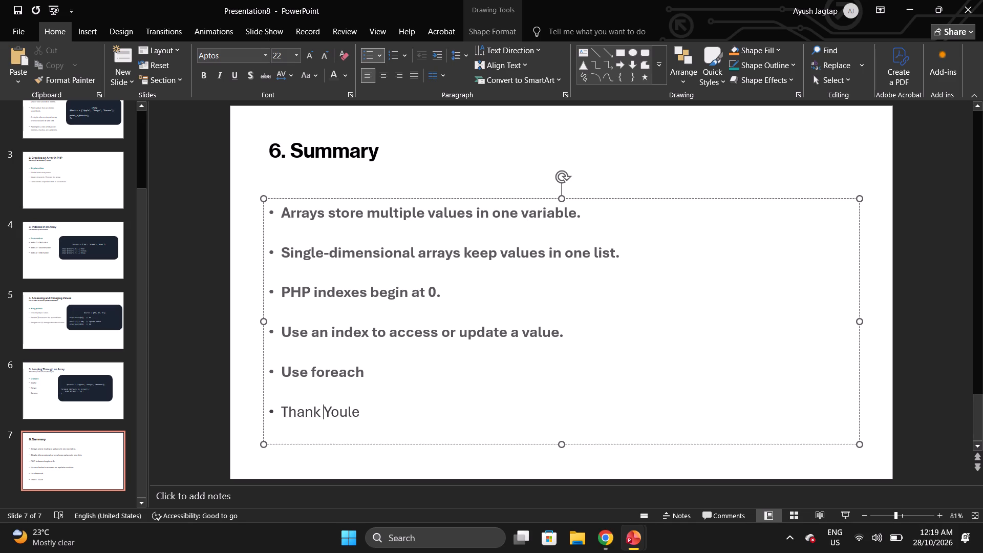
key(BackSpace)
key(space)
key(Right)
key(Right)
key(Right)
key(Right)
key(Right)
key(BackSpace)
key(BackSpace)
Review the title slide and slides 2 to 4 to check that each one's content is in place.
click(152, 230)
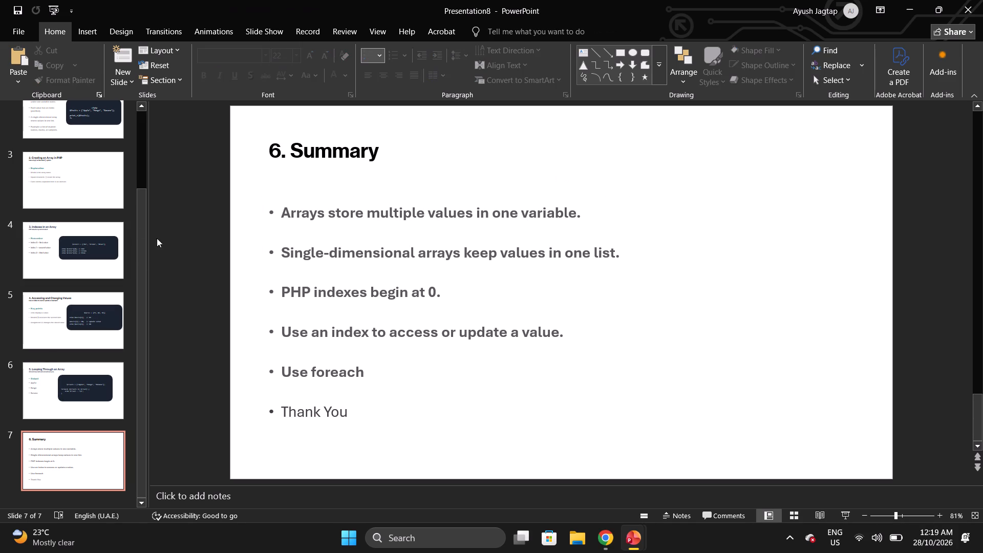
scroll(58, 228, up, 4)
click(75, 134)
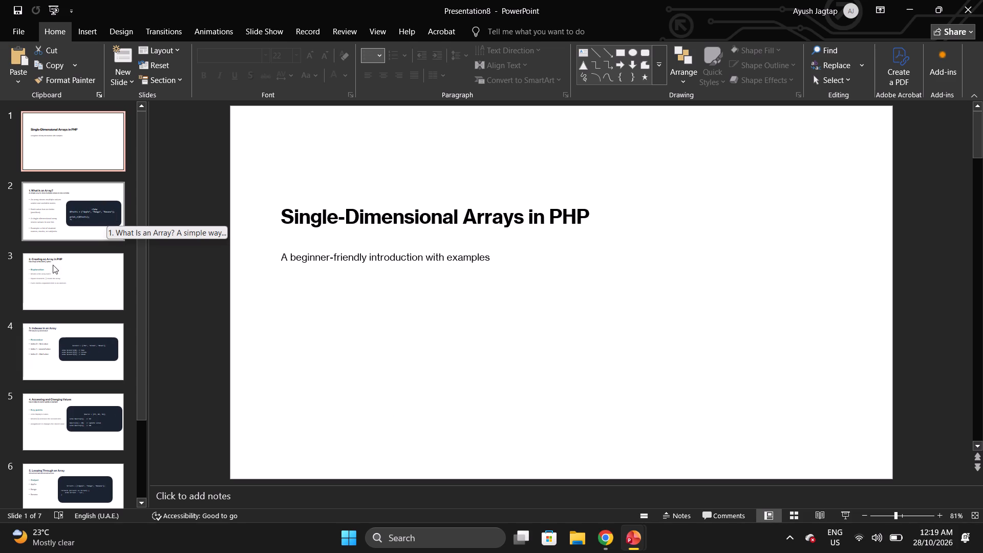
click(71, 223)
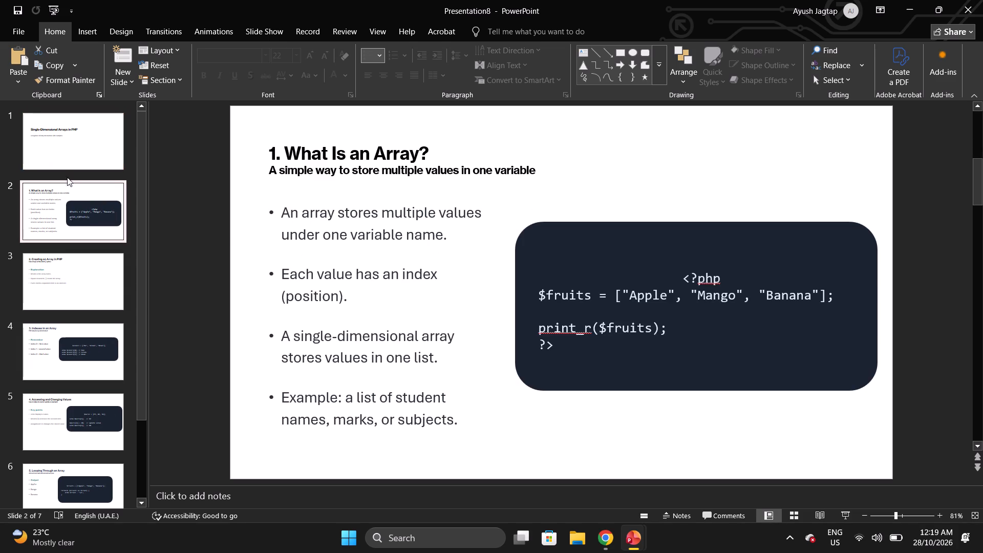
click(72, 147)
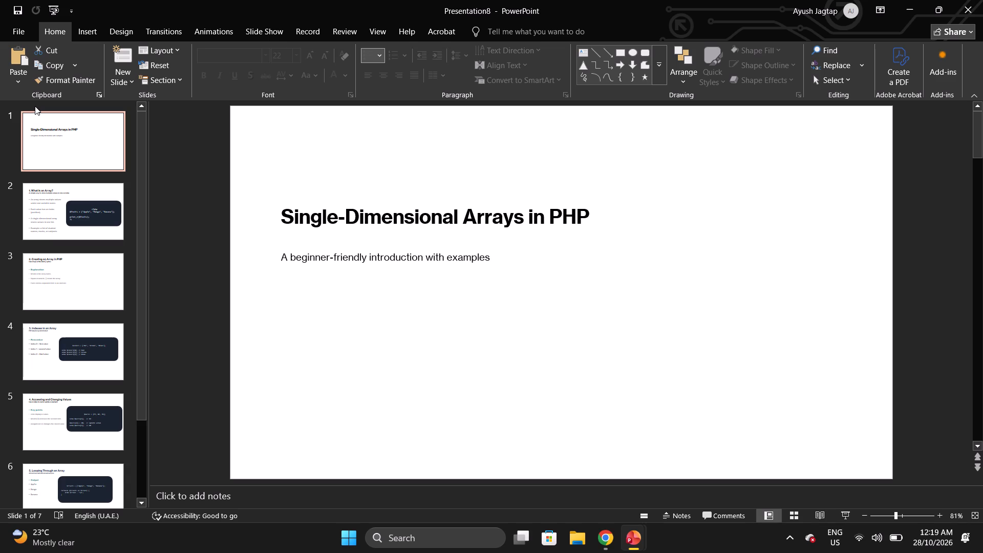
click(53, 225)
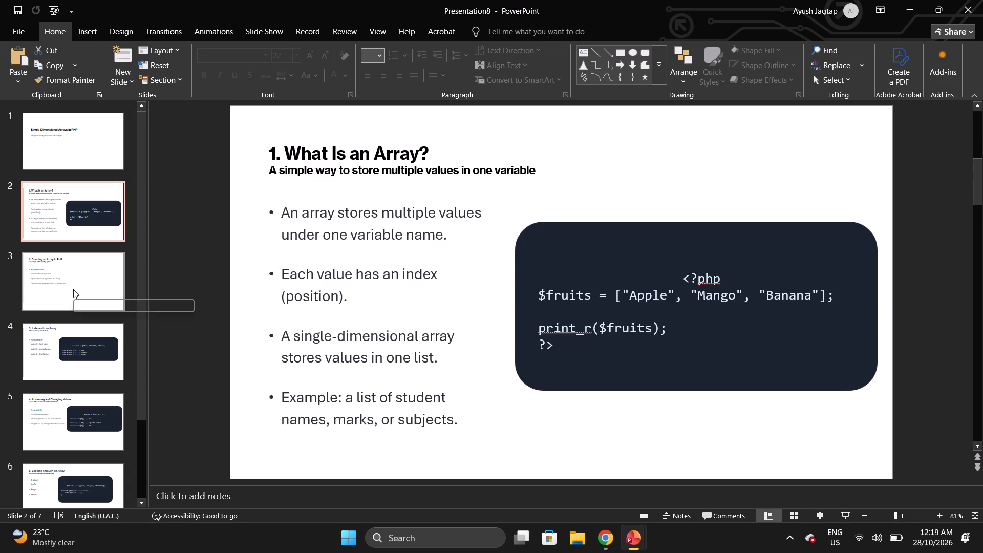
click(73, 289)
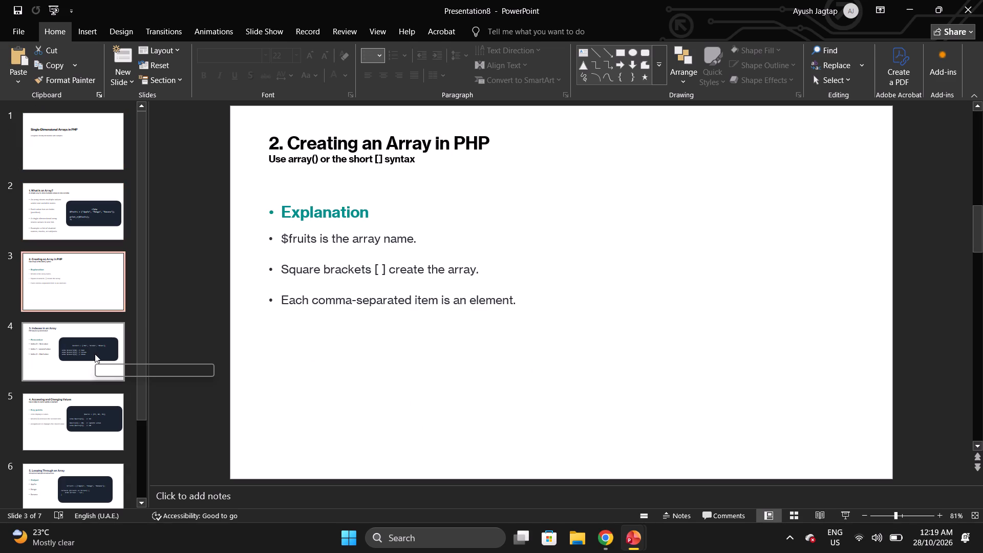
click(95, 354)
Move the dark $fruits code box from slide 2 to slide 3, placing it beside the Explanation points without overlapping them.
click(30, 190)
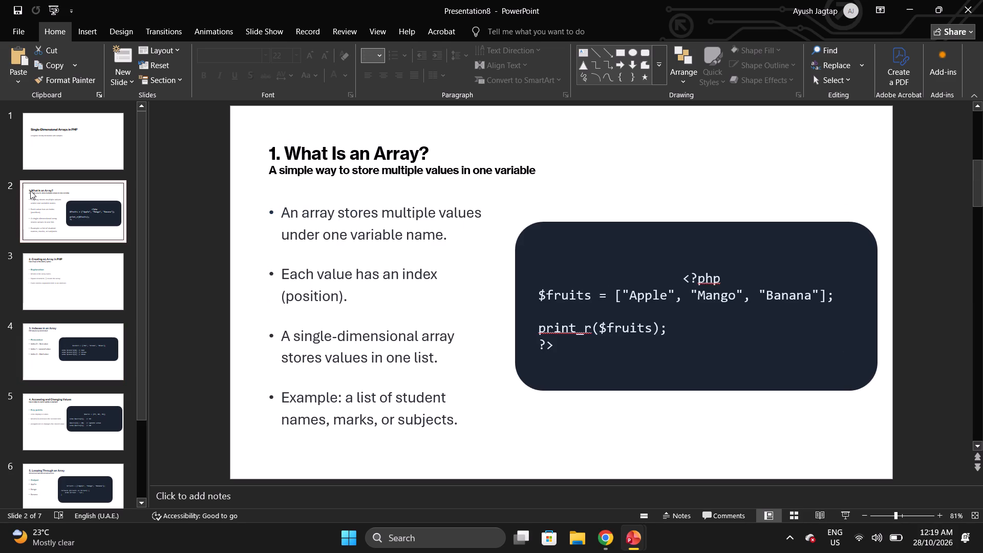
click(569, 257)
right_click(569, 256)
click(610, 281)
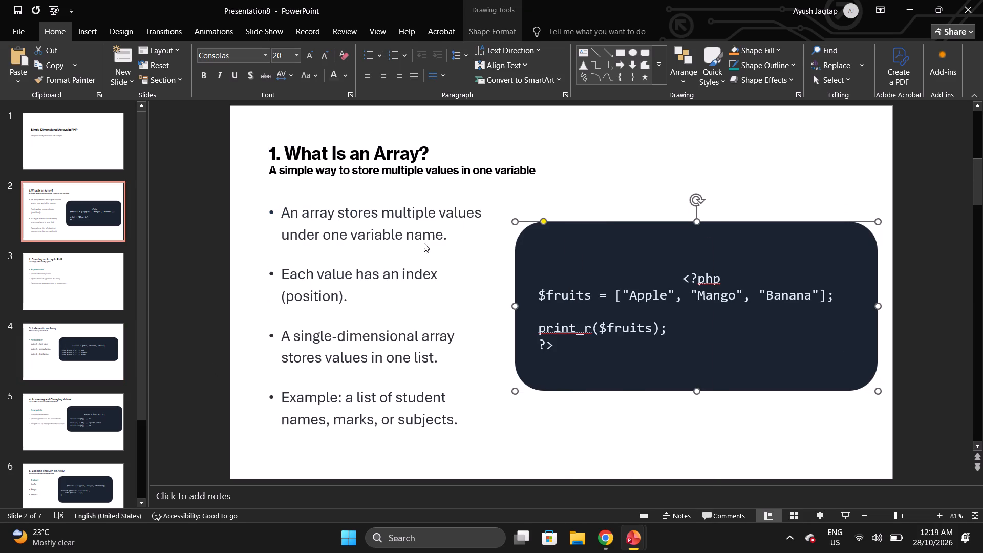
right_click(607, 263)
click(635, 268)
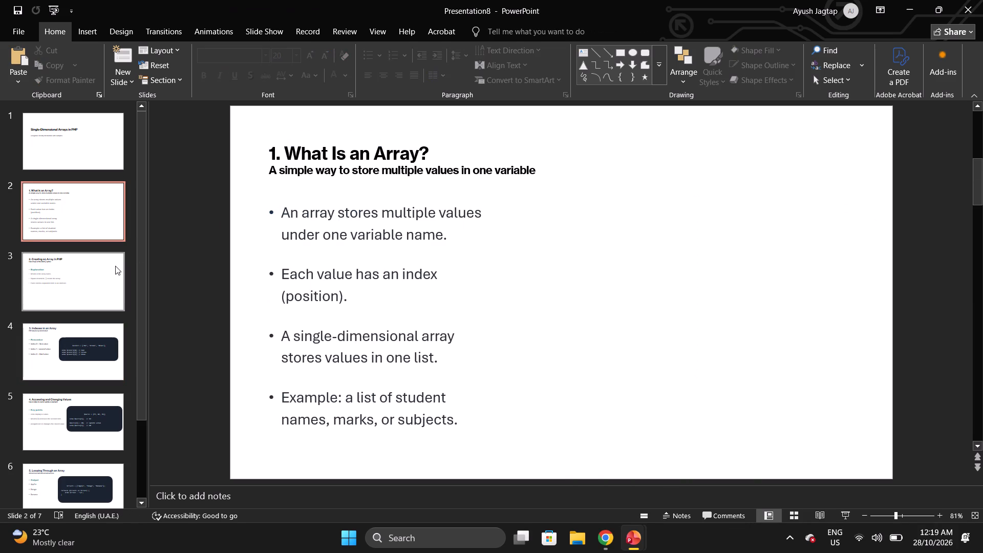
click(112, 275)
key(ctrl+v)
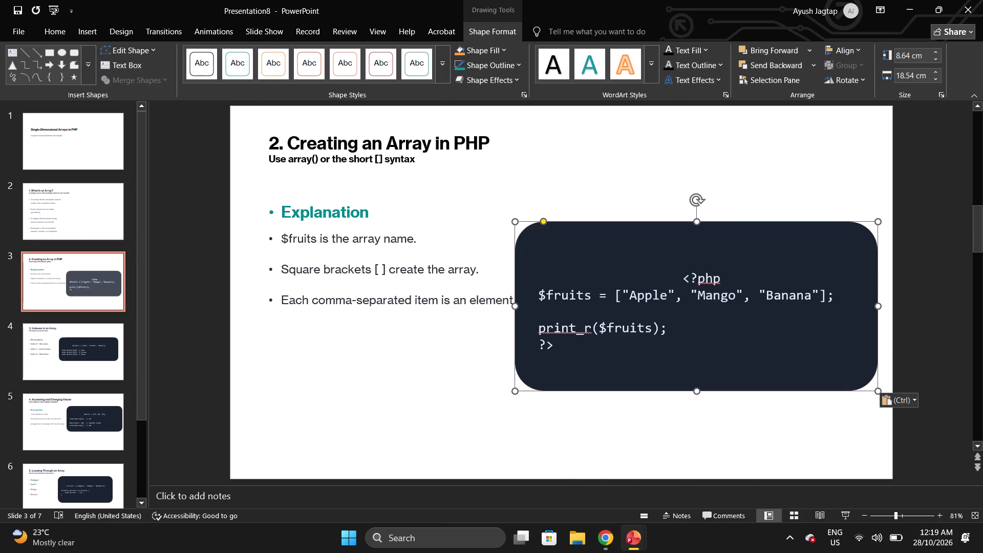
drag(623, 263, 639, 230)
click(318, 360)
Review the later slides, from Accessing and Changing Values through Summary, to check their content and layout.
click(118, 337)
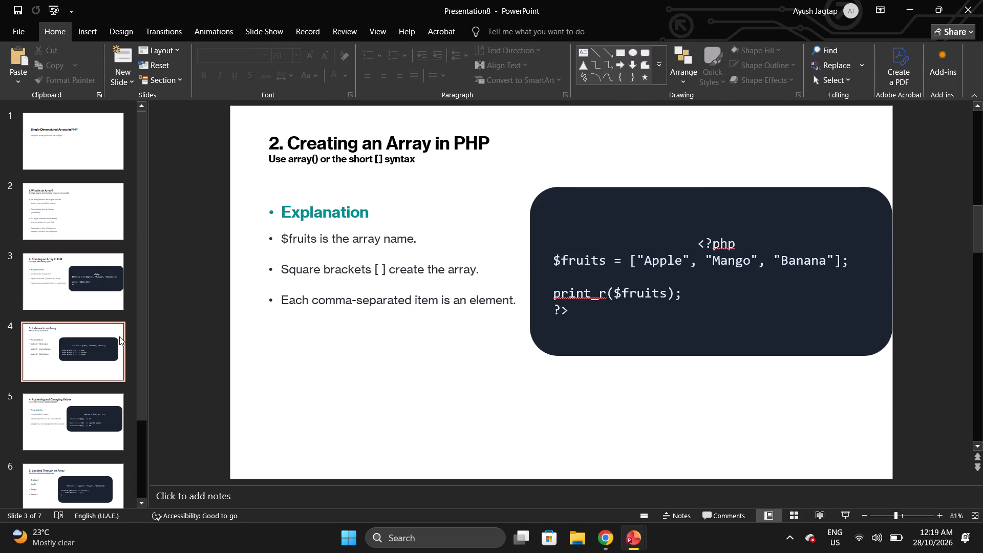
click(58, 406)
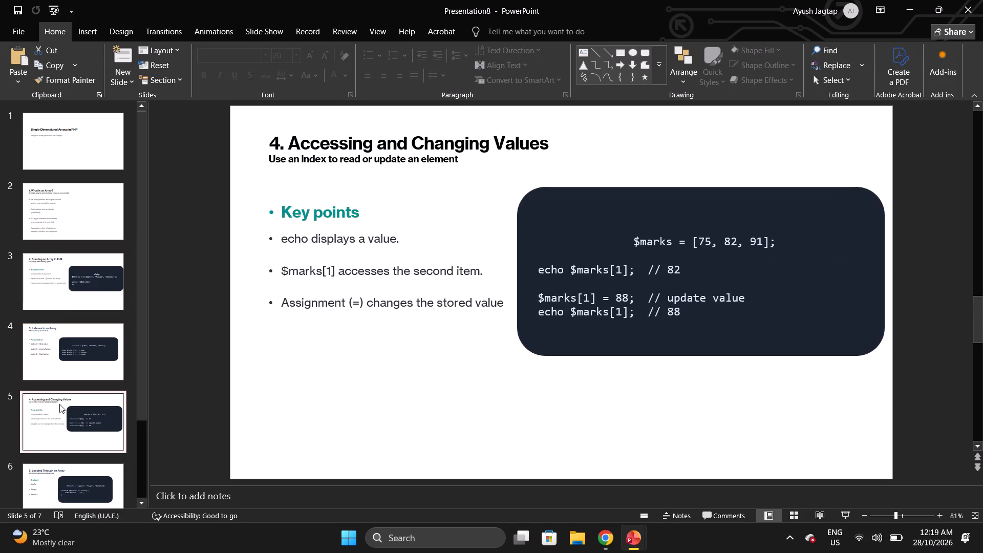
scroll(59, 404, down, 1)
click(68, 447)
scroll(68, 447, down, 3)
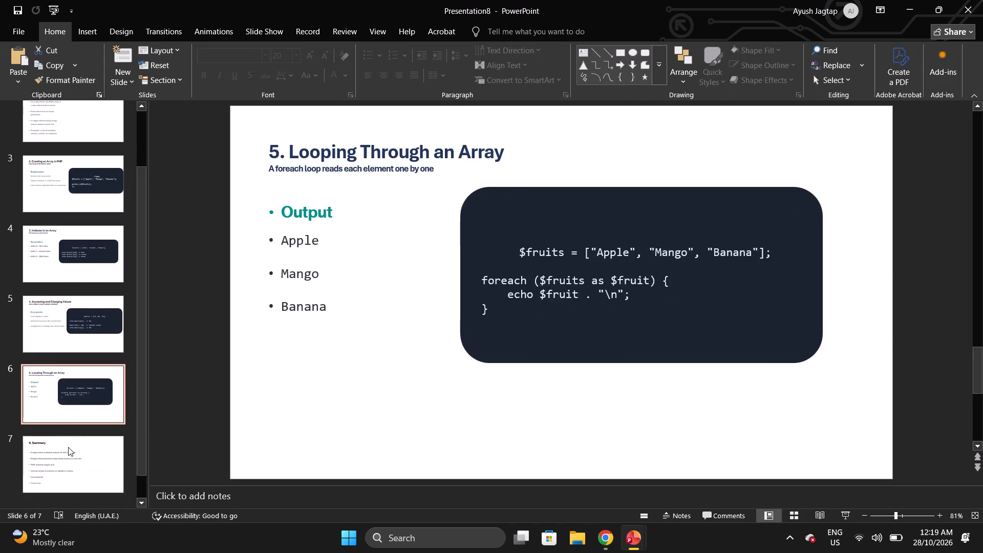
click(68, 447)
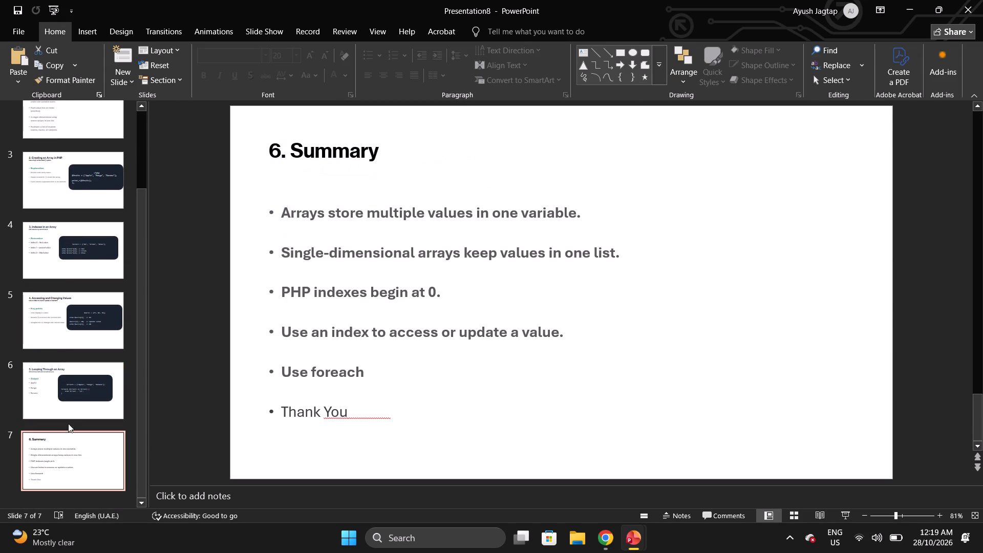
scroll(60, 321, up, 4)
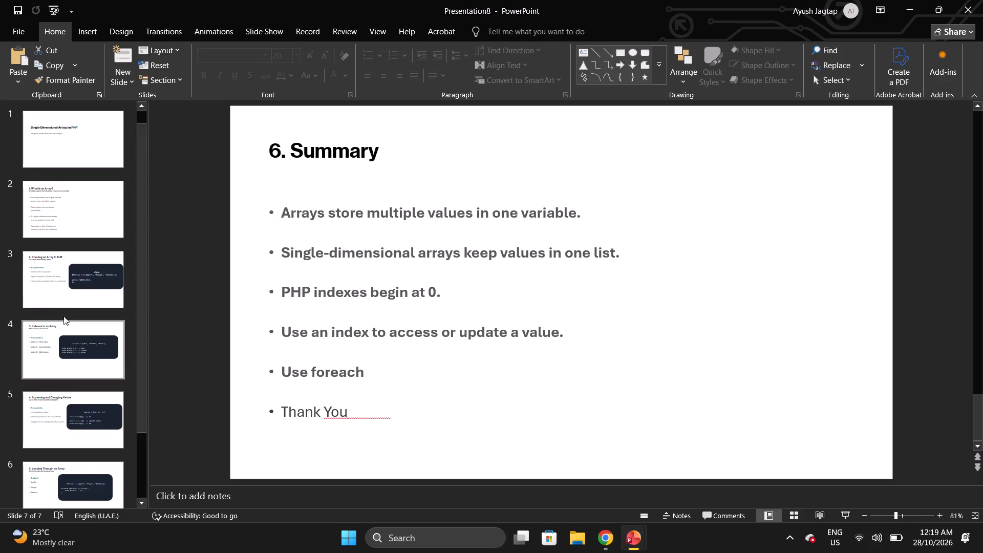
scroll(71, 304, up, 2)
Start saving the presentation as a new file with This PC as the location.
click(18, 37)
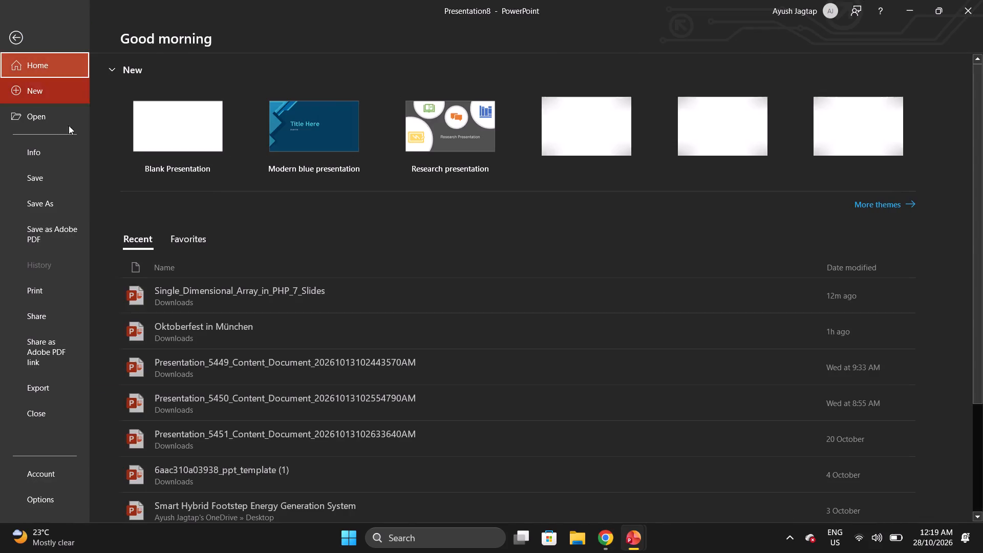
click(79, 204)
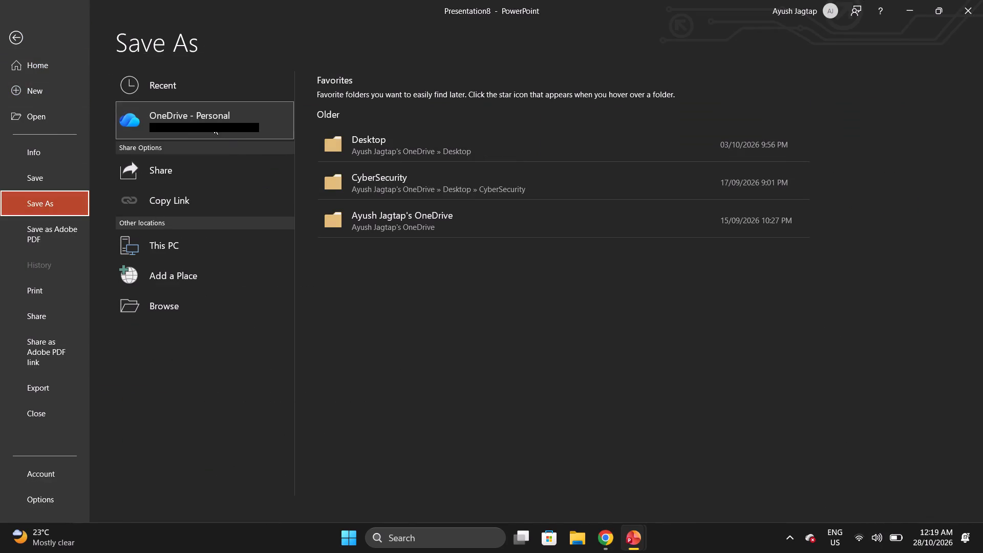
click(197, 241)
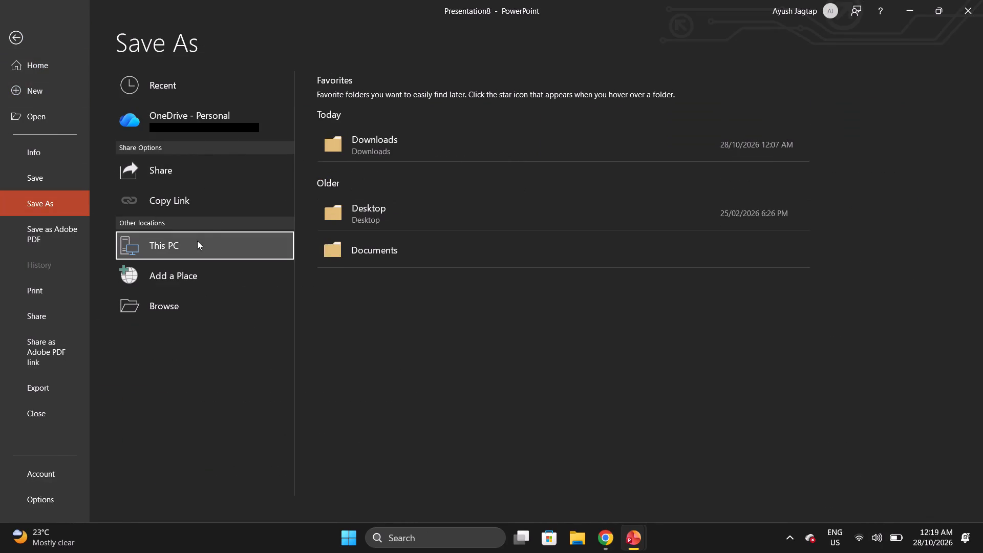
click(197, 233)
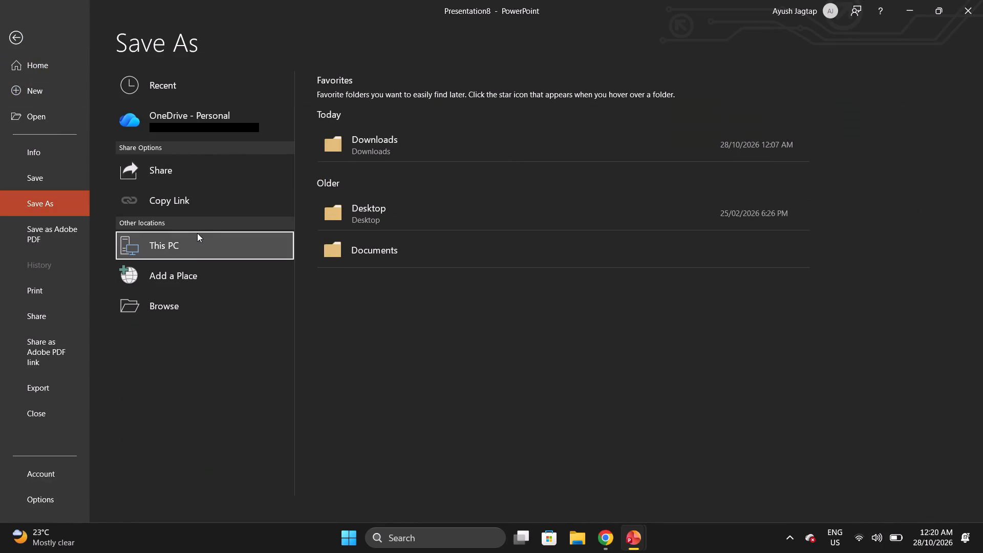
Browse this PC for a save location and choose the Desktop folder for the Single-Dimensional Arrays in PHP presentation.
click(197, 240)
click(182, 308)
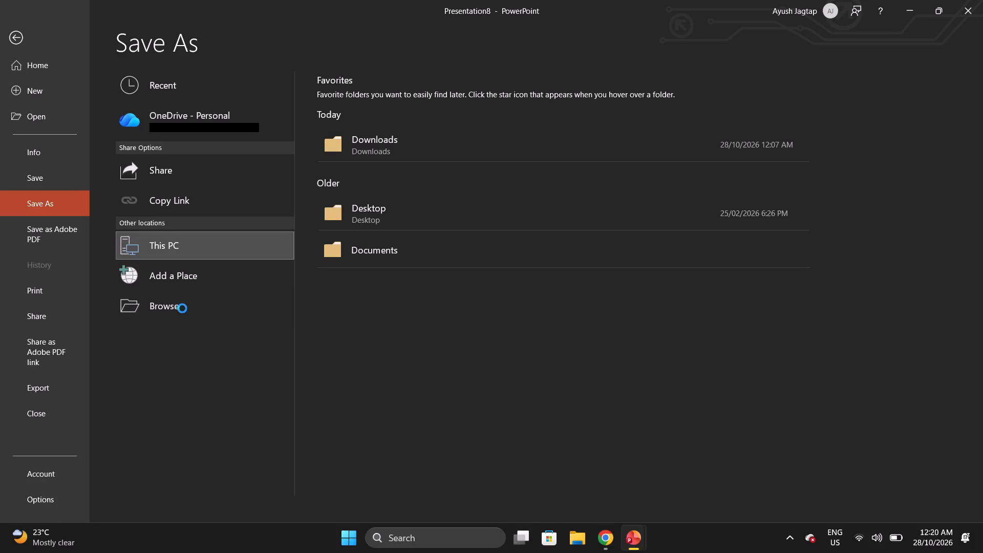
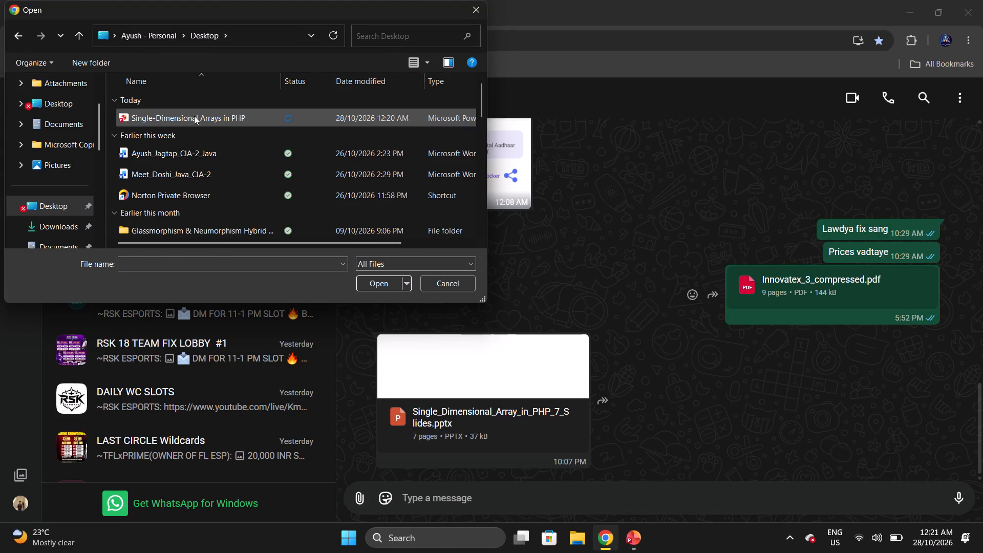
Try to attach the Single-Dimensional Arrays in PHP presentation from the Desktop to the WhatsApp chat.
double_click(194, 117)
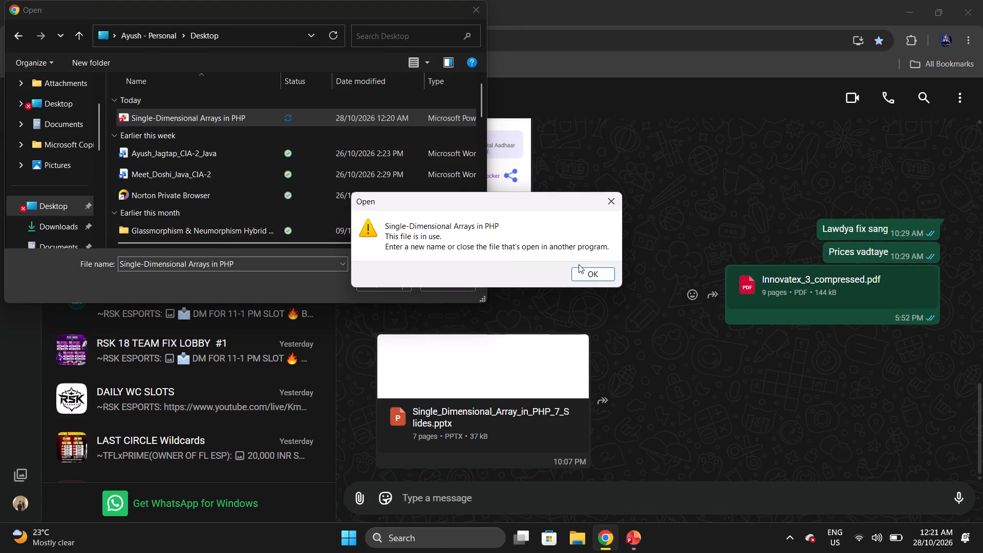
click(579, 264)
Switch to PowerPoint and close the Single-Dimensional Arrays in PHP presentation to release the file for sharing.
click(616, 542)
click(633, 538)
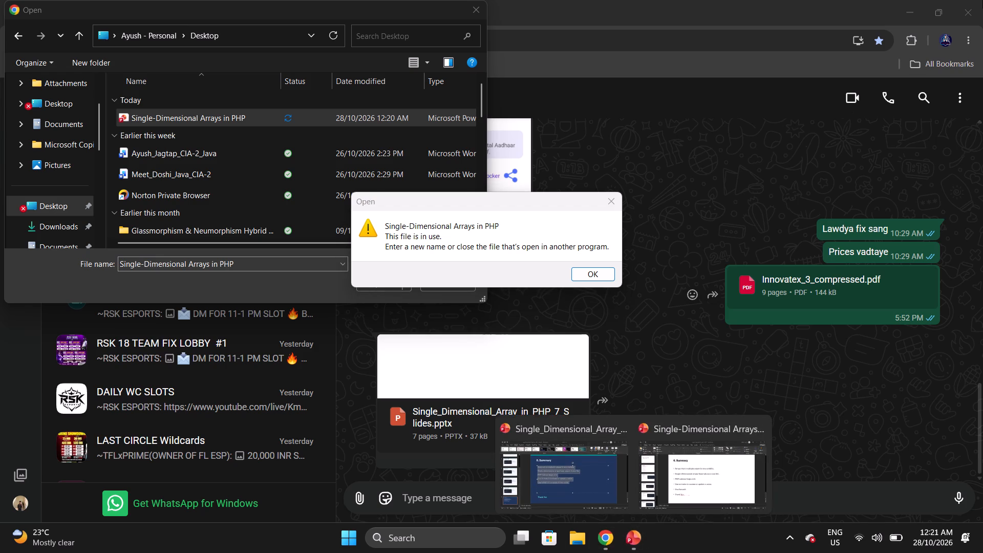
click(771, 423)
click(635, 539)
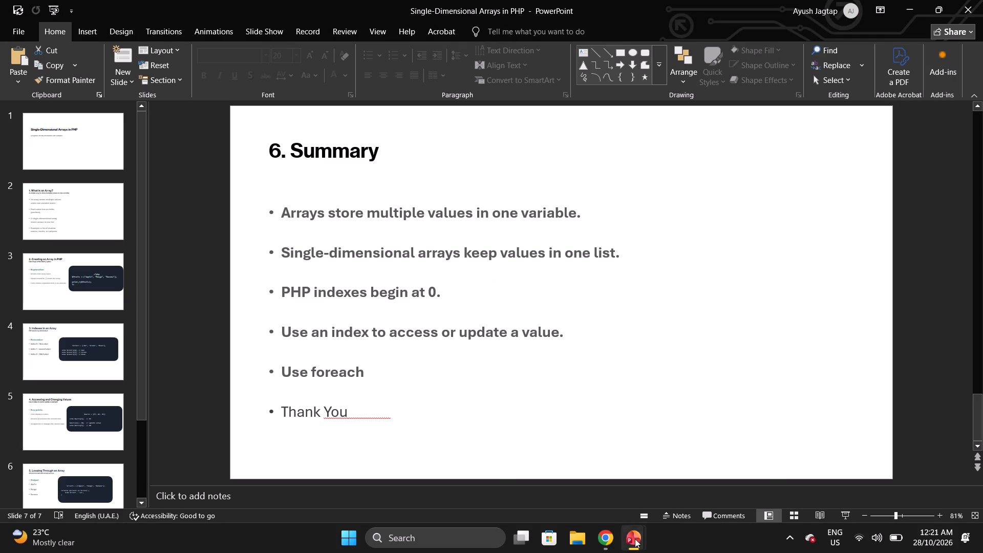
click(763, 422)
Close the other open Single_Dimensional_Array presentation in PowerPoint, and dismiss the file-in-use warning in Chrome.
click(684, 430)
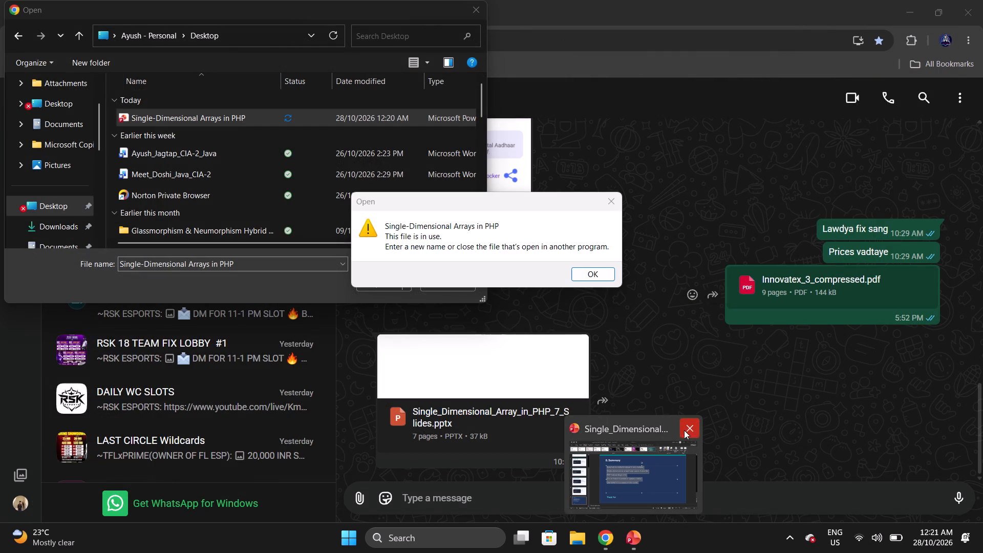
click(593, 276)
click(641, 545)
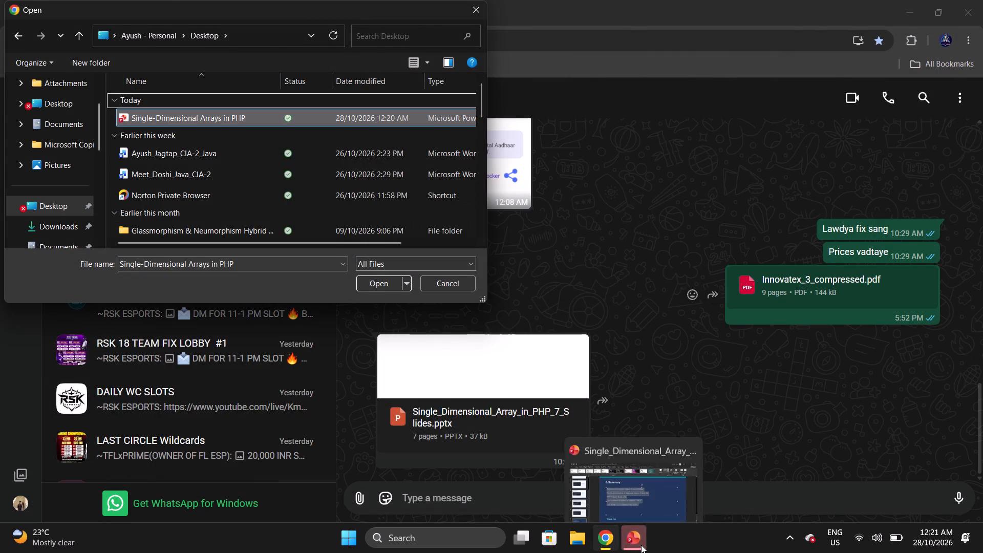